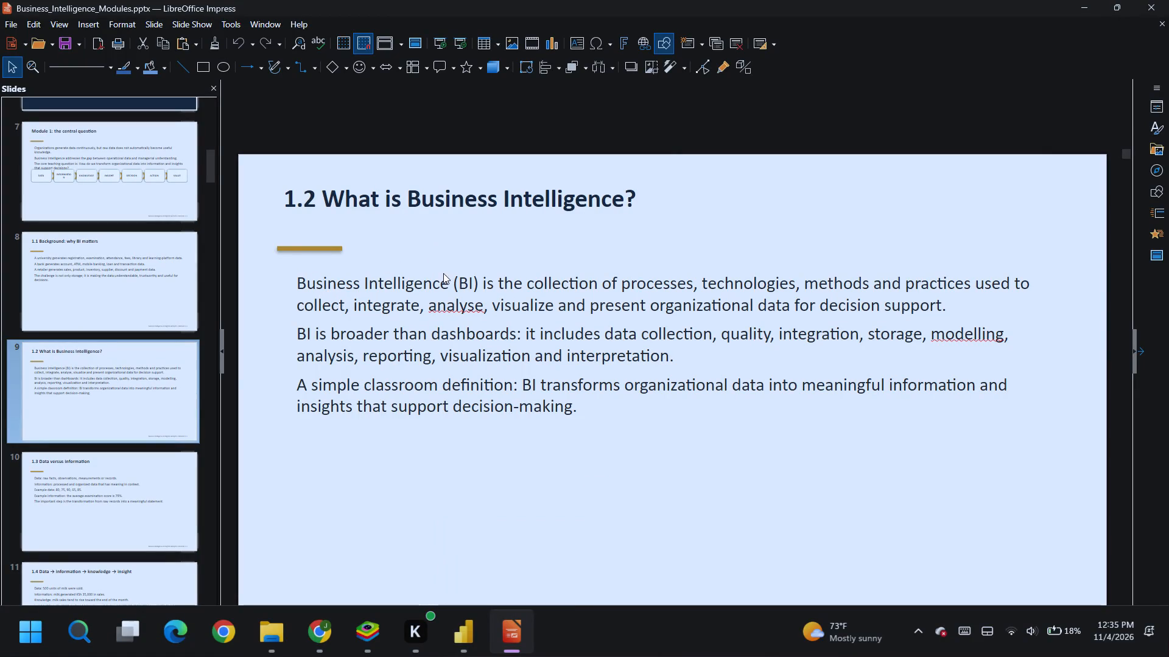
# Highlight the term "Business Intelligence" at the start of slide 9's first paragraph in Light Brick 4.
pyautogui.moveTo(448, 284); pyautogui.dragTo(385, 284)
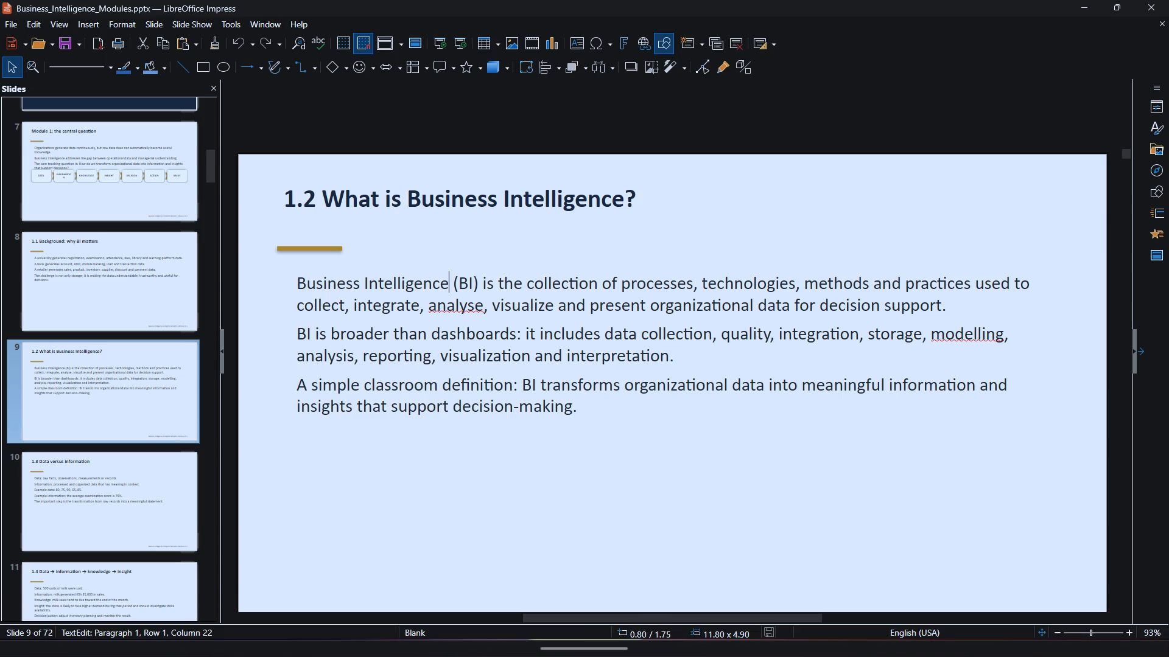
pyautogui.moveTo(385, 284); pyautogui.dragTo(301, 276)
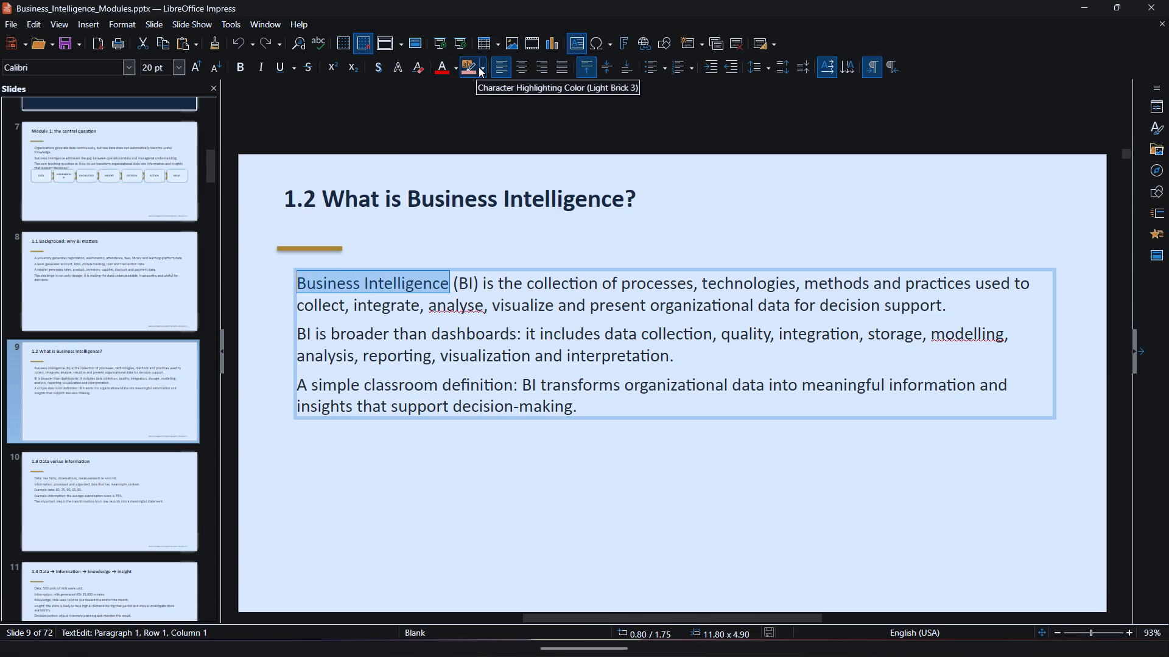
pyautogui.click(479, 67)
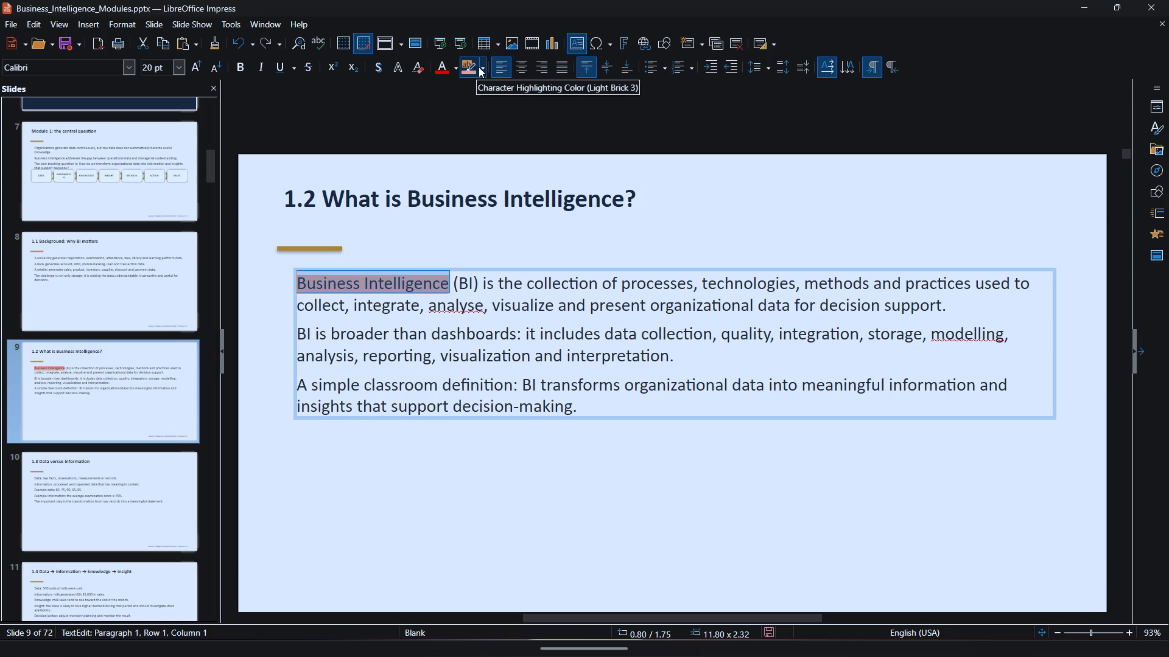
pyautogui.click(481, 67)
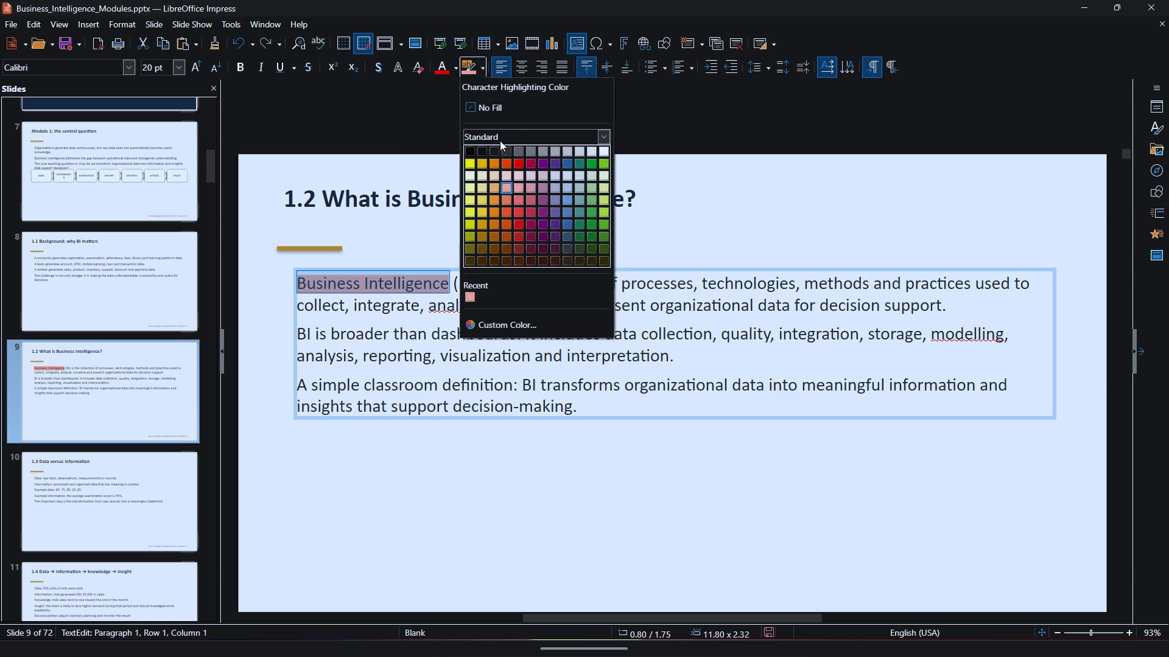
pyautogui.click(505, 176)
pyautogui.click(505, 176)
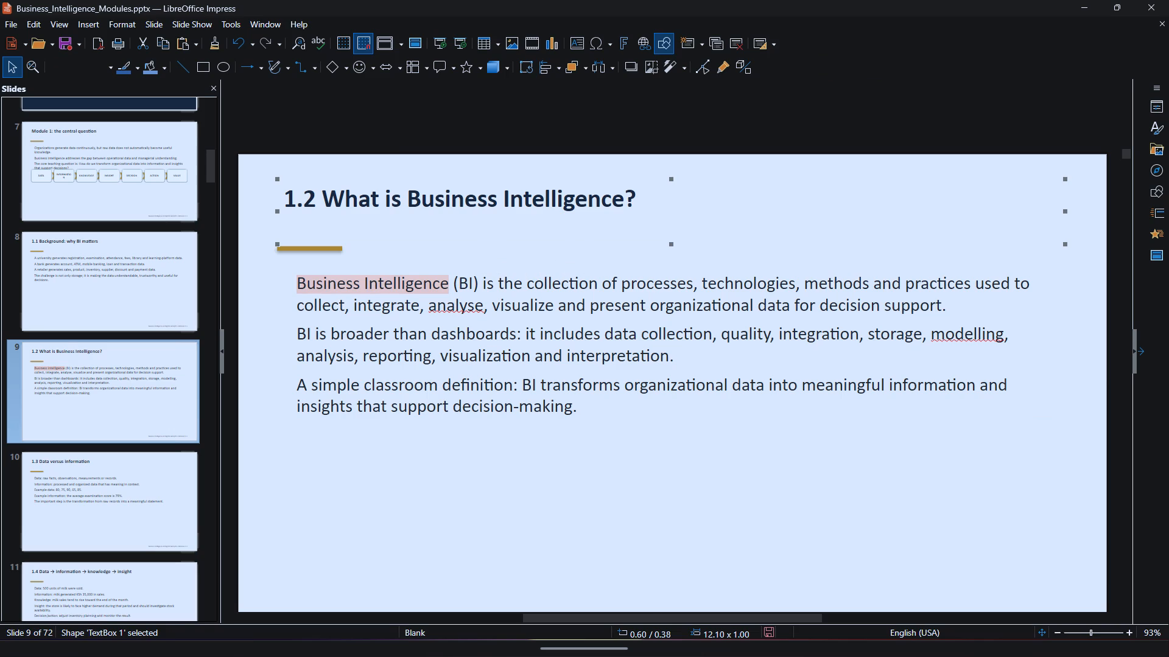
# Highlight the BI definition from "collection of processes" through "decision support." in the first paragraph in Light Green 3.
pyautogui.moveTo(526, 283); pyautogui.dragTo(710, 285)
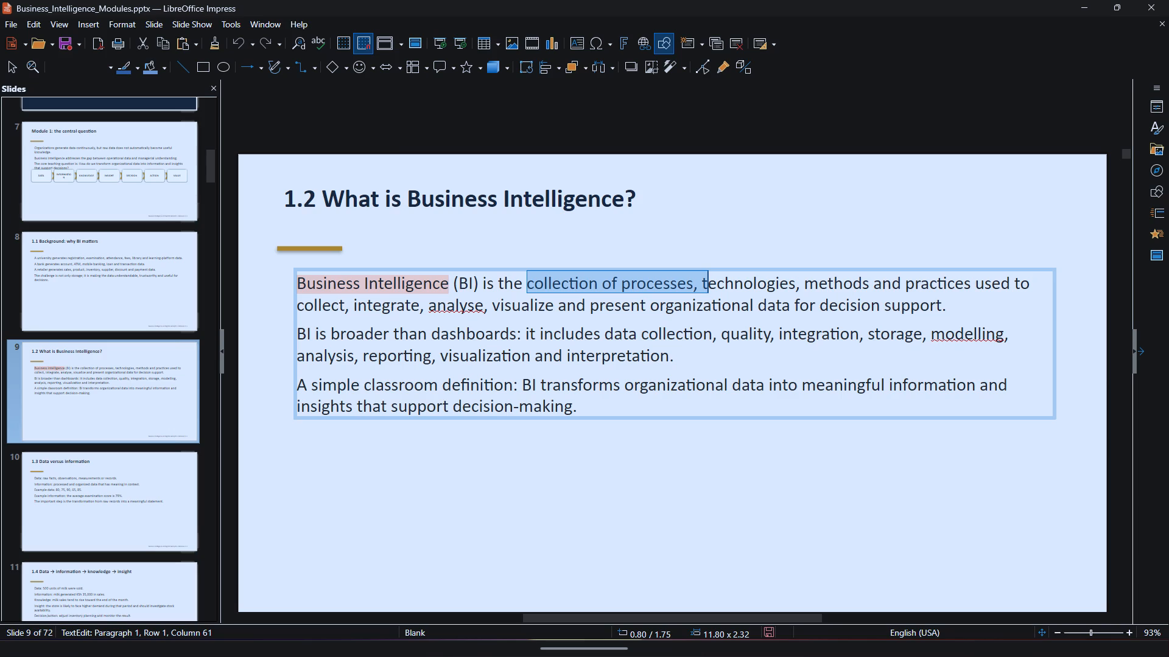
pyautogui.moveTo(710, 285); pyautogui.dragTo(717, 296)
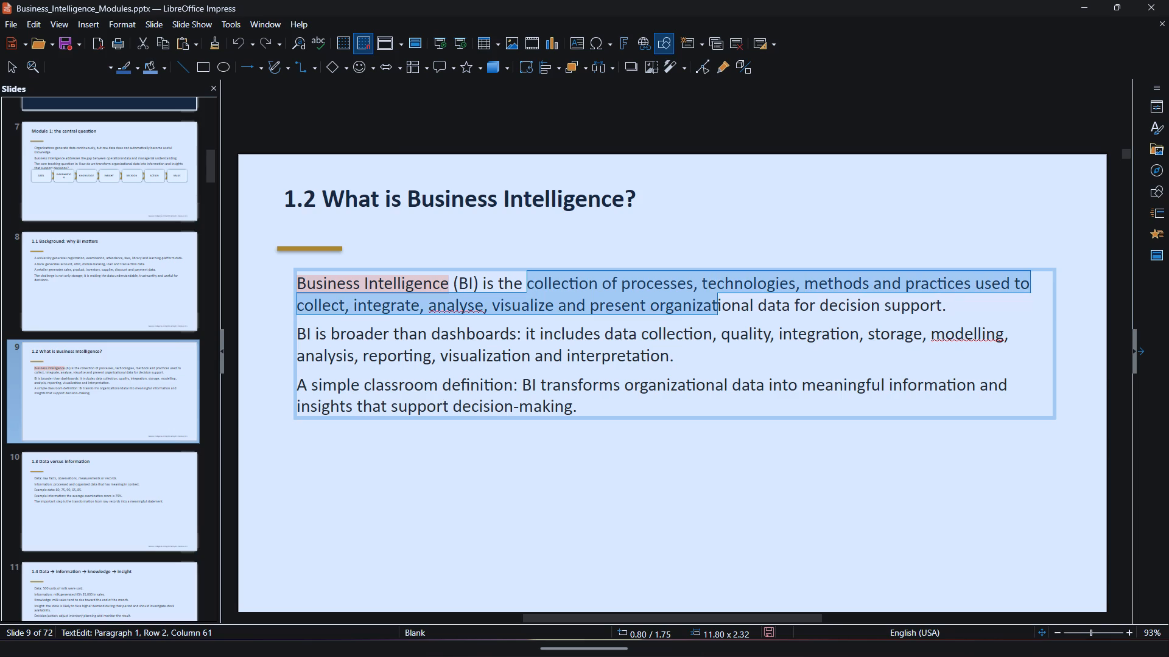
pyautogui.moveTo(717, 296); pyautogui.dragTo(759, 314)
pyautogui.moveTo(759, 314); pyautogui.dragTo(1014, 305)
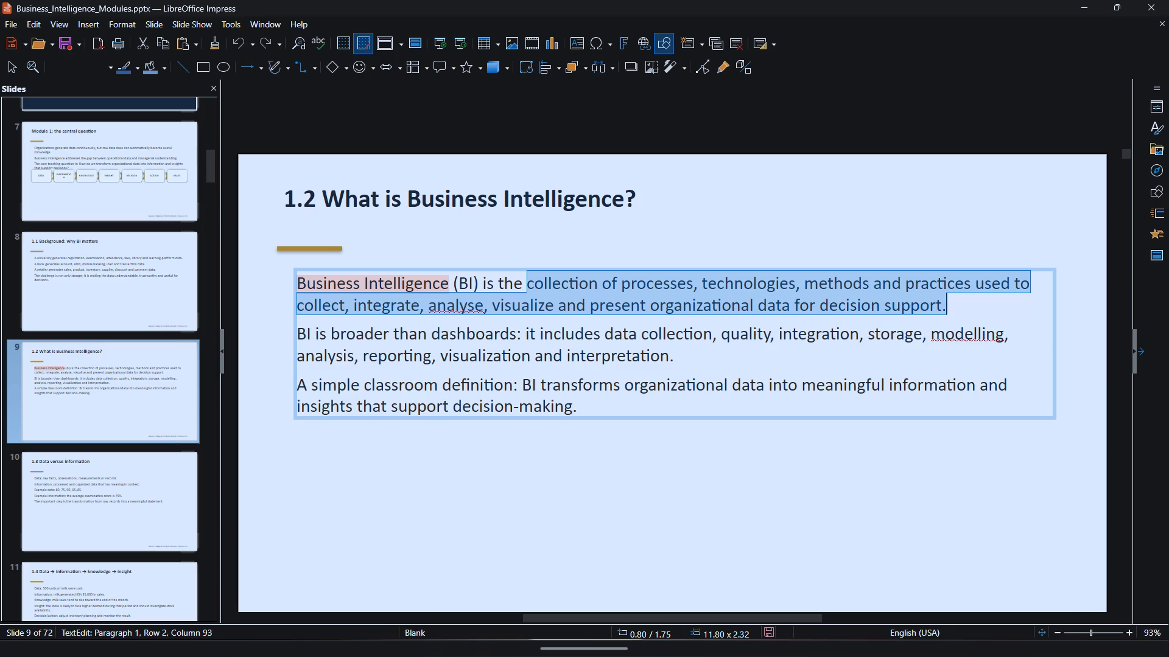
pyautogui.moveTo(1014, 305); pyautogui.dragTo(997, 297)
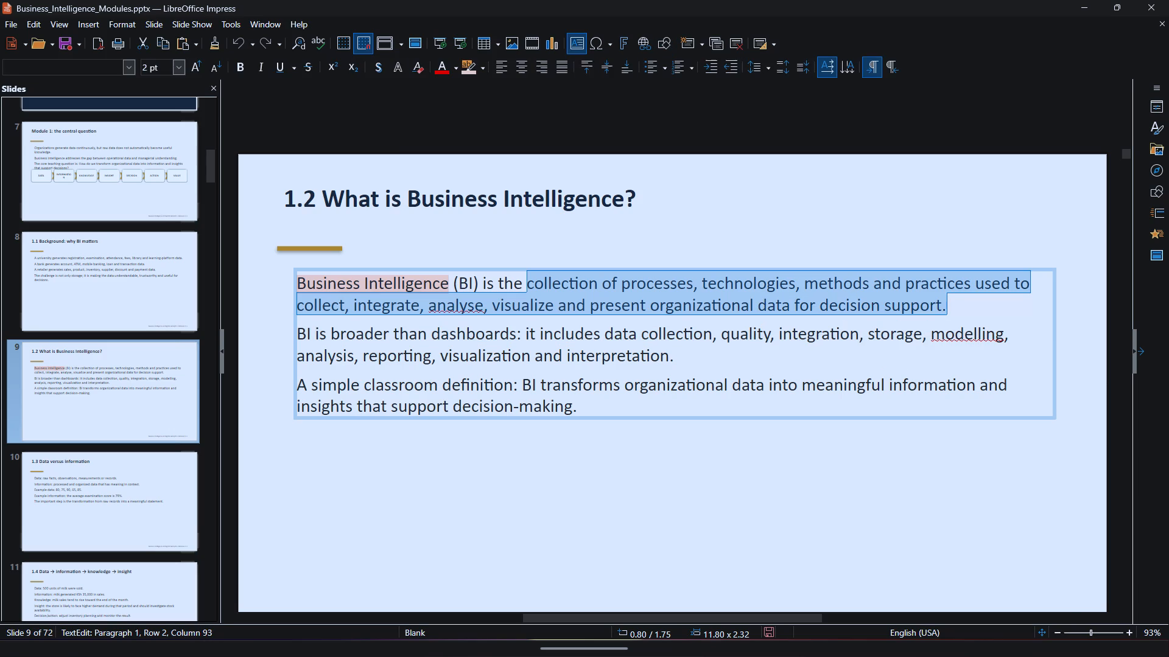
pyautogui.click(467, 69)
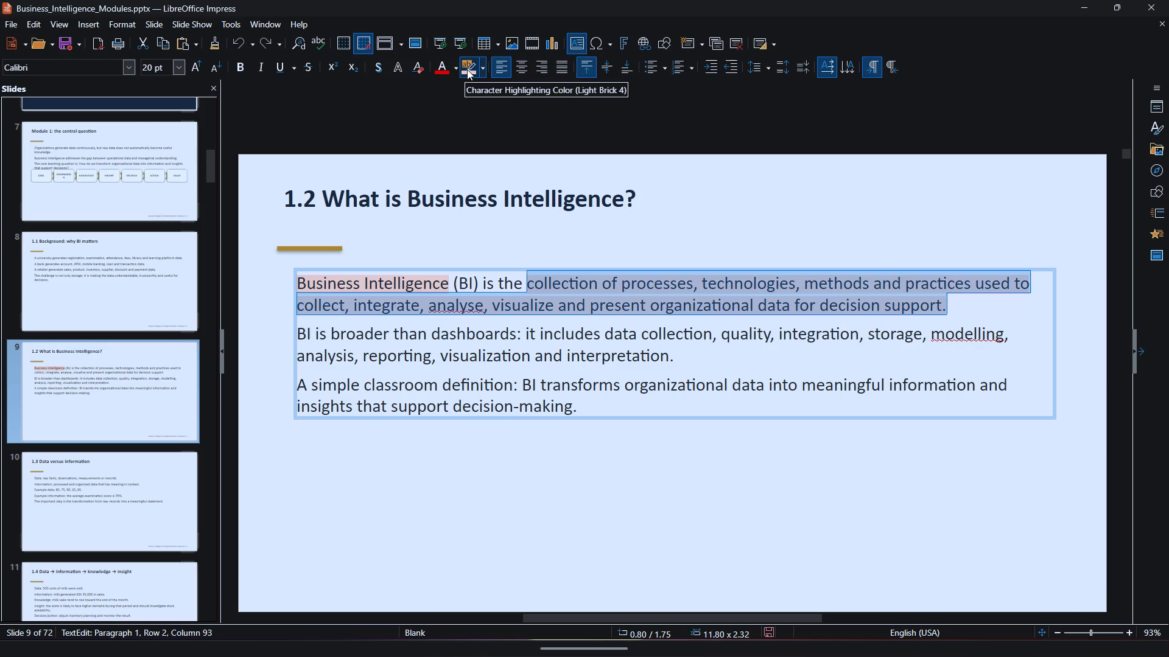
pyautogui.click(482, 64)
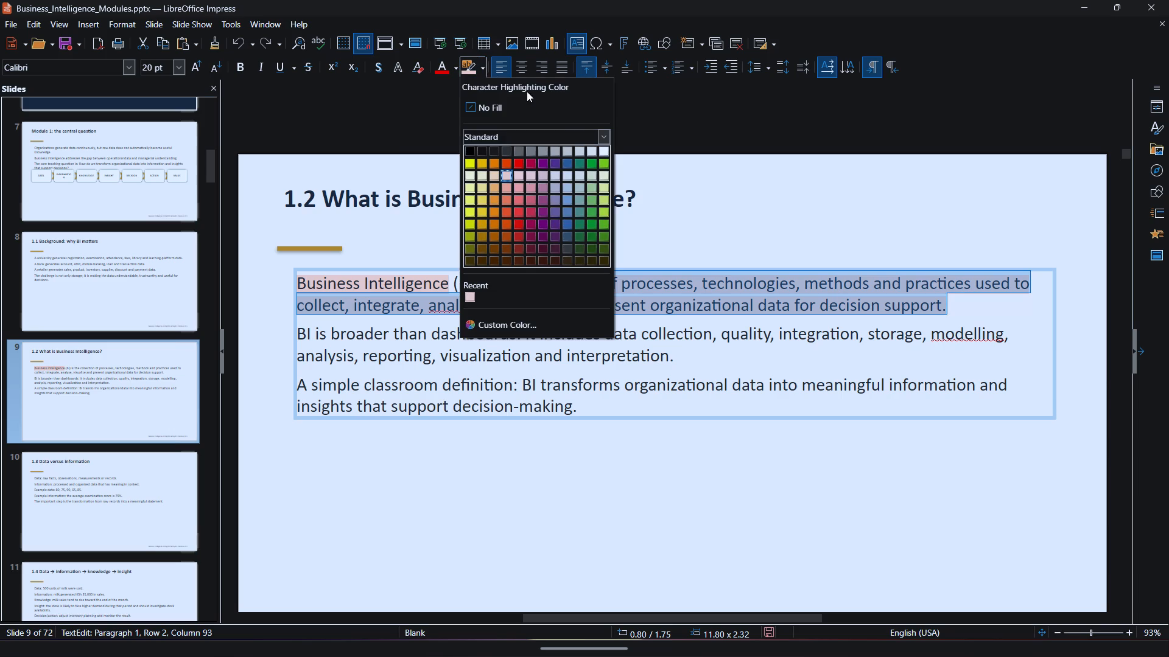
pyautogui.click(594, 187)
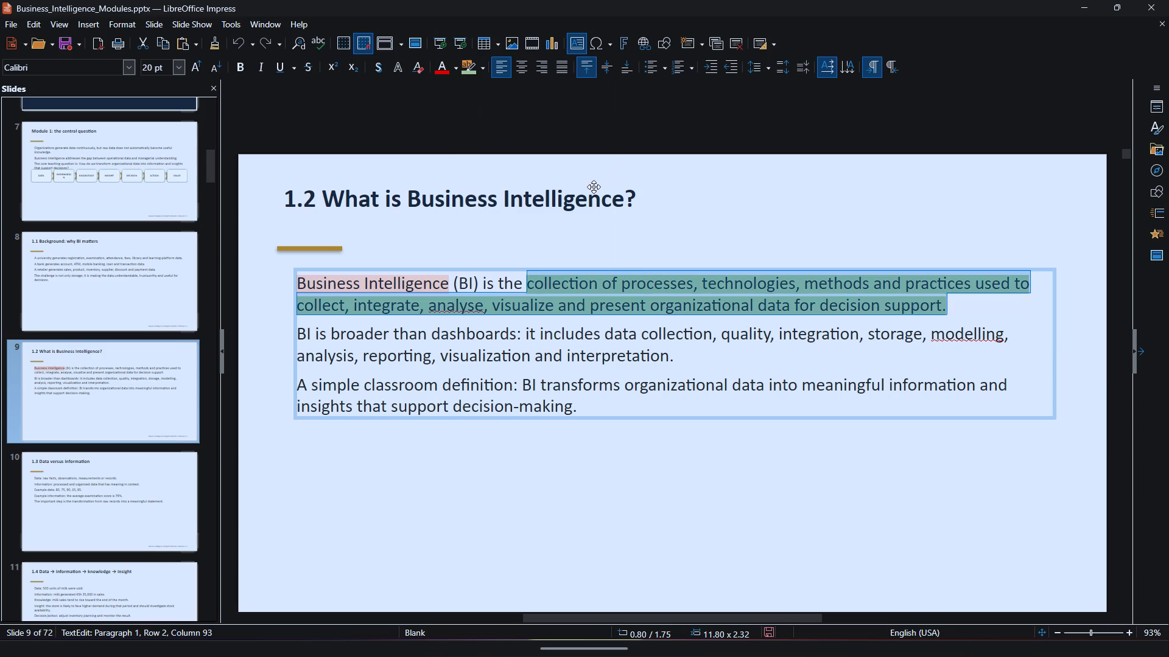
pyautogui.click(641, 249)
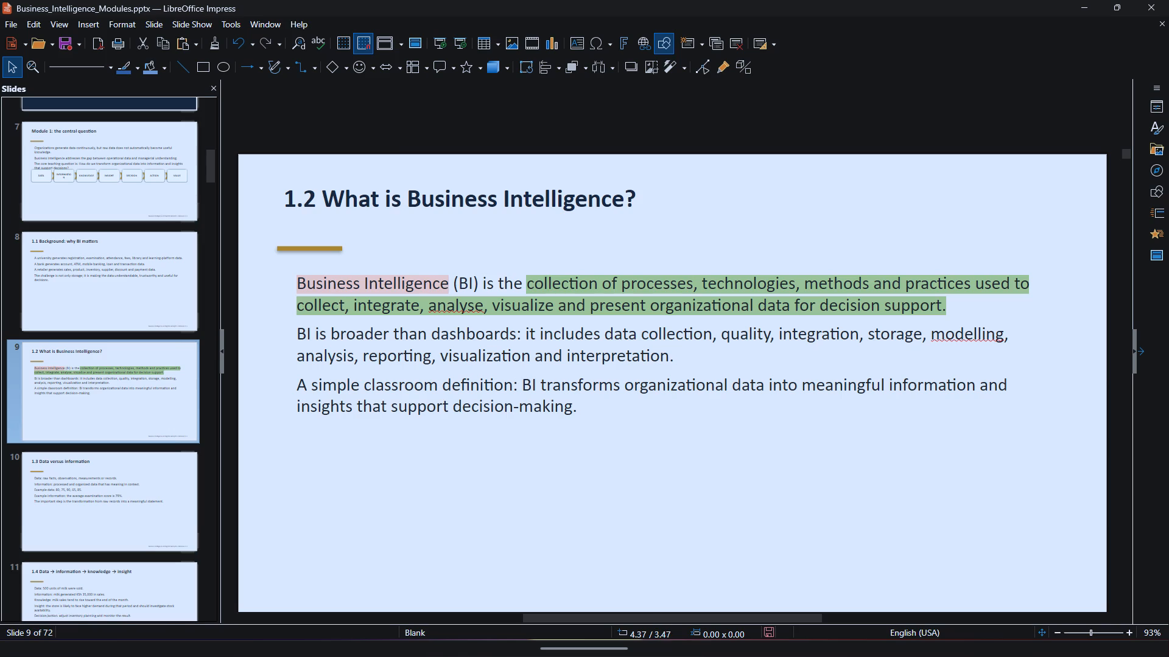
# Highlight the classroom definition from "BI transforms organizational data" through "decision-making" in the same Light Green 3.
pyautogui.moveTo(522, 380); pyautogui.dragTo(570, 406)
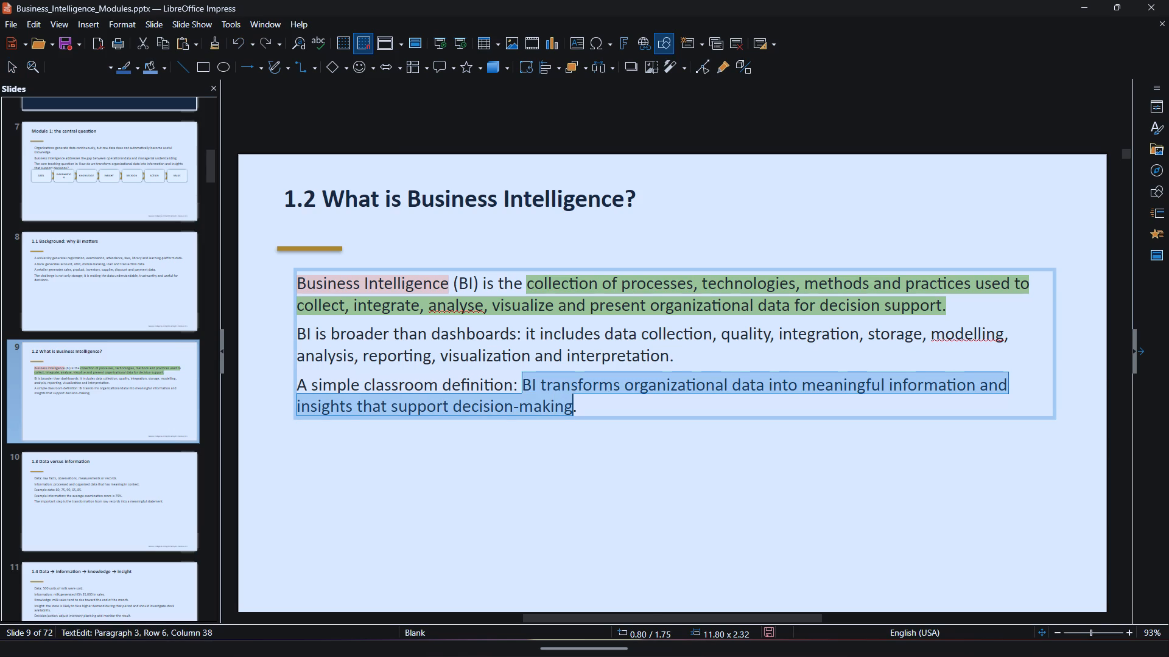
pyautogui.moveTo(570, 406); pyautogui.dragTo(572, 407)
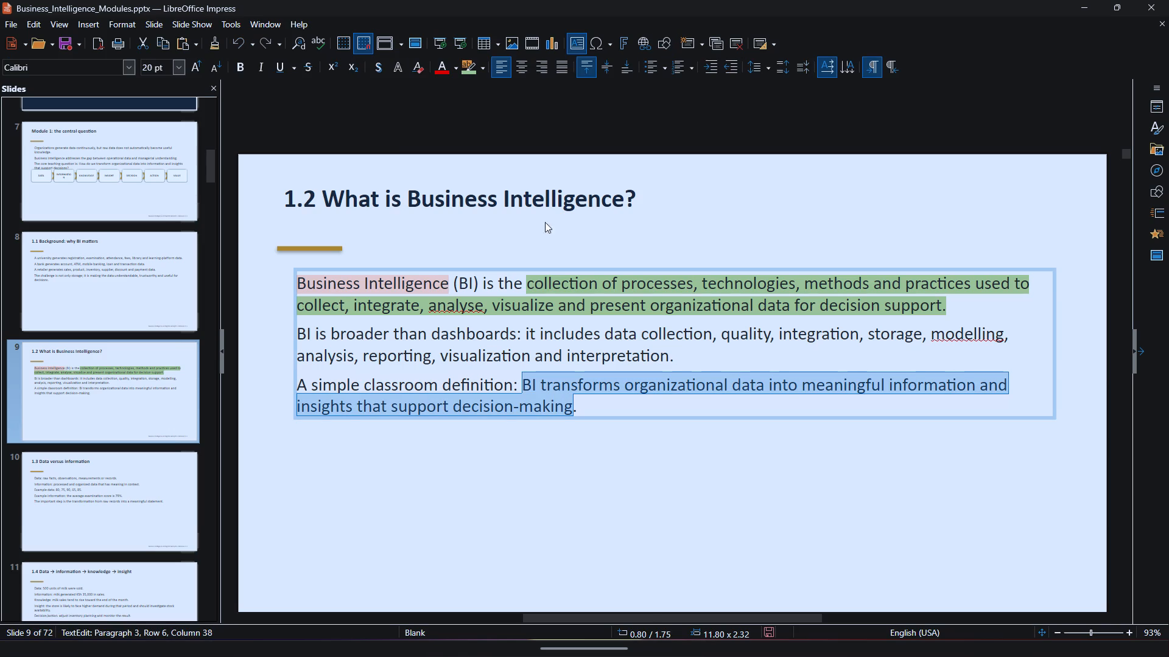
pyautogui.click(468, 68)
pyautogui.click(600, 443)
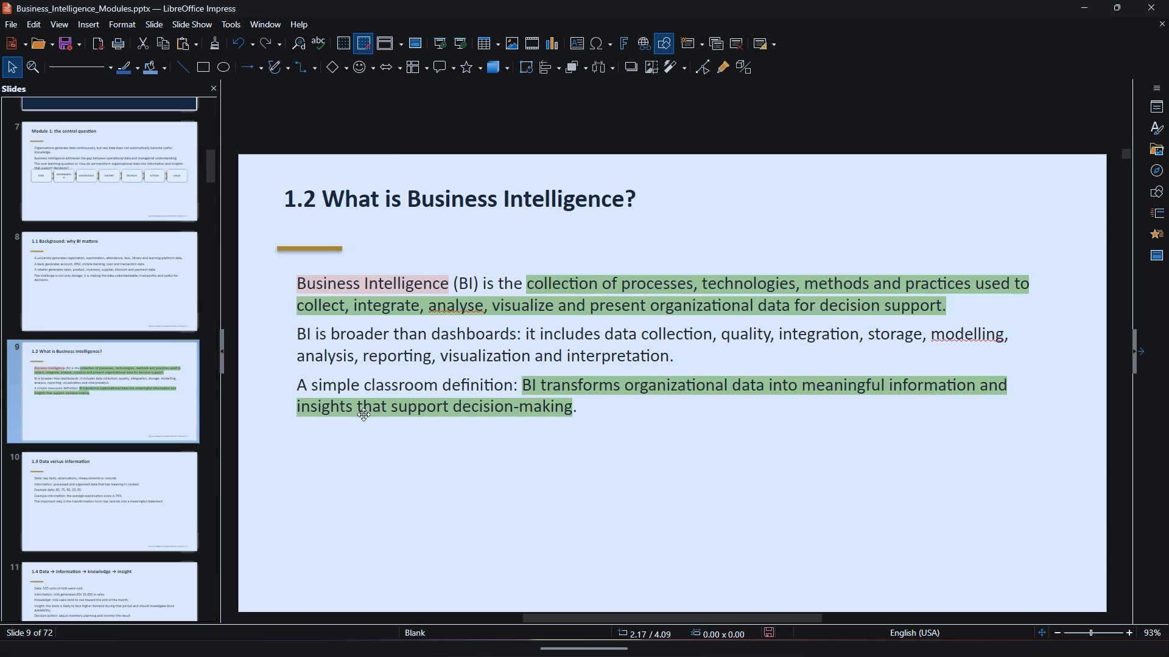
# On slide 10, "1.3 Data versus information", highlight "raw facts, observations, measurements or records." in Light Green 3.
pyautogui.click(127, 478)
pyautogui.scroll(-1, 127, 478)
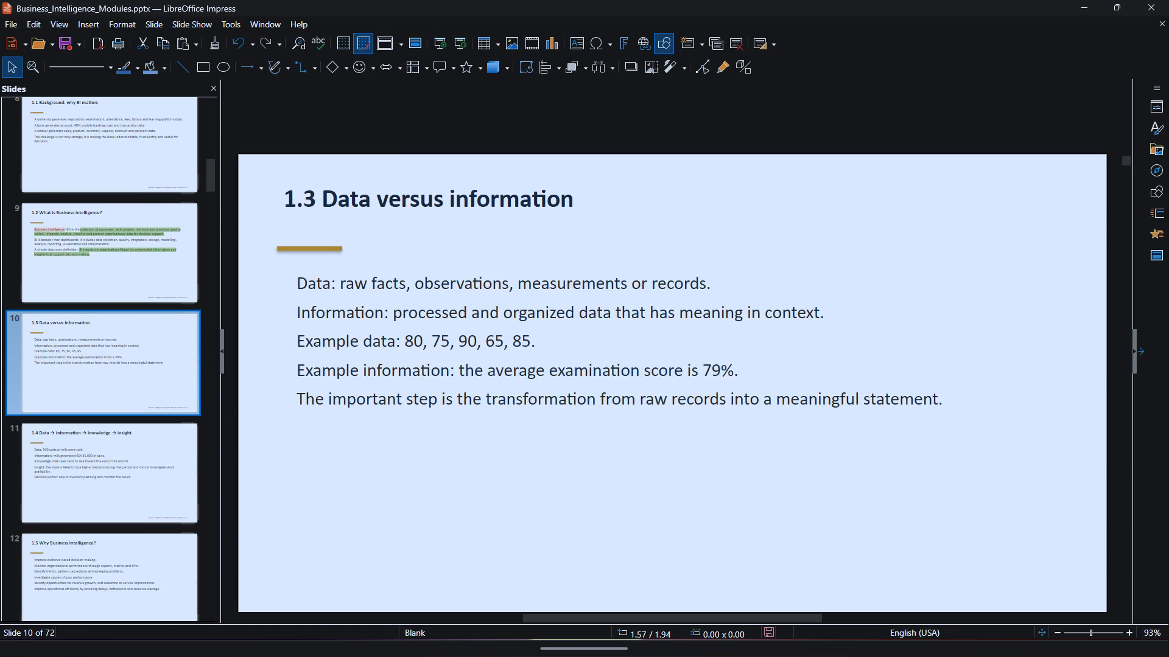
pyautogui.moveTo(340, 280); pyautogui.dragTo(543, 258)
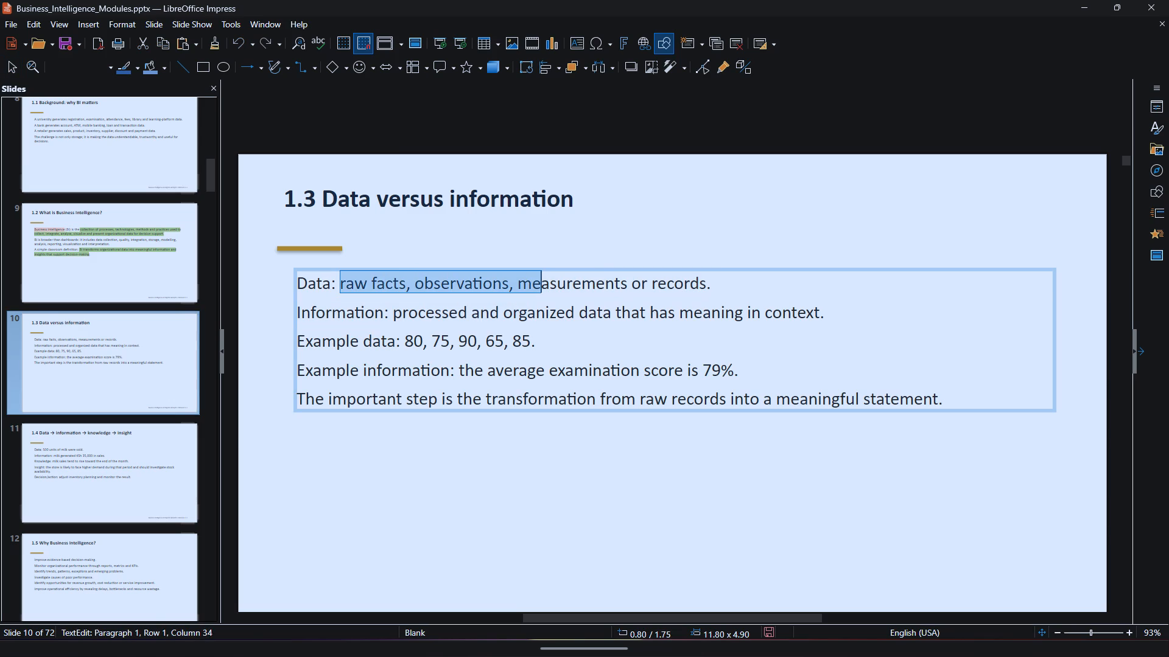
pyautogui.moveTo(543, 258); pyautogui.dragTo(689, 263)
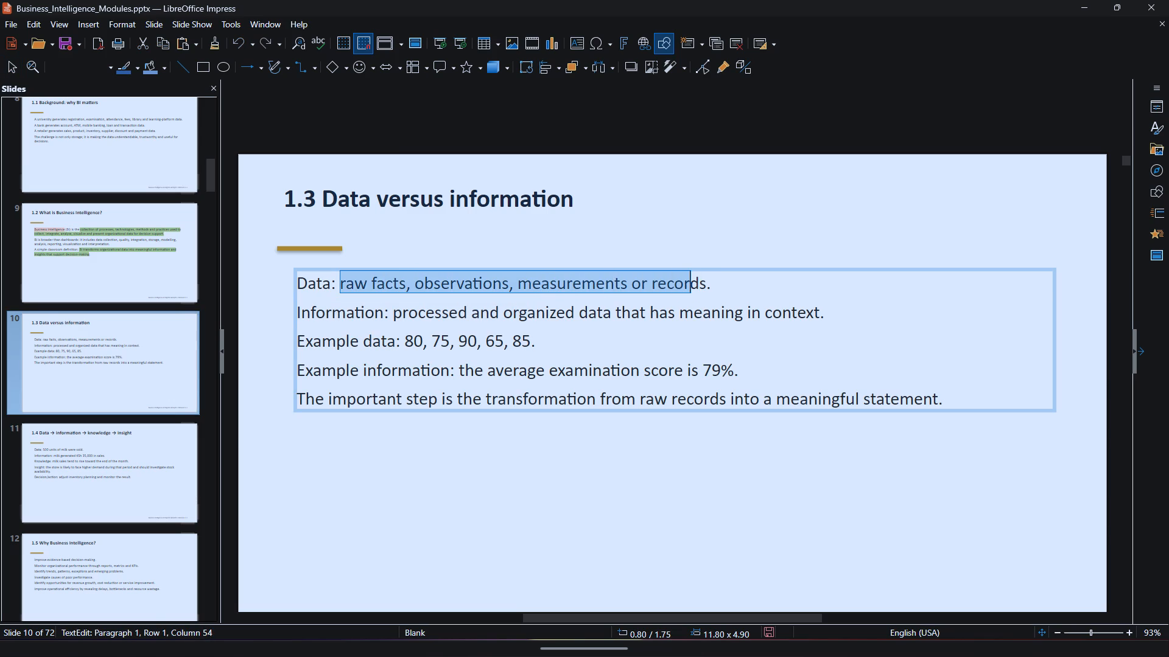
pyautogui.moveTo(689, 263); pyautogui.dragTo(770, 266)
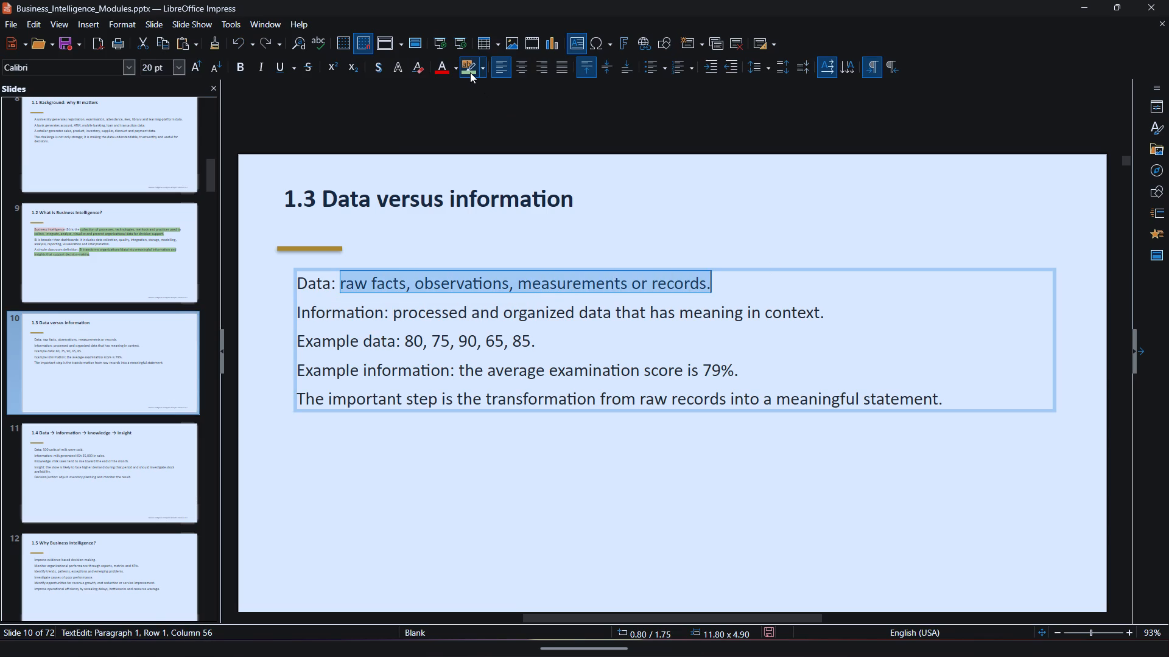
pyautogui.click(470, 72)
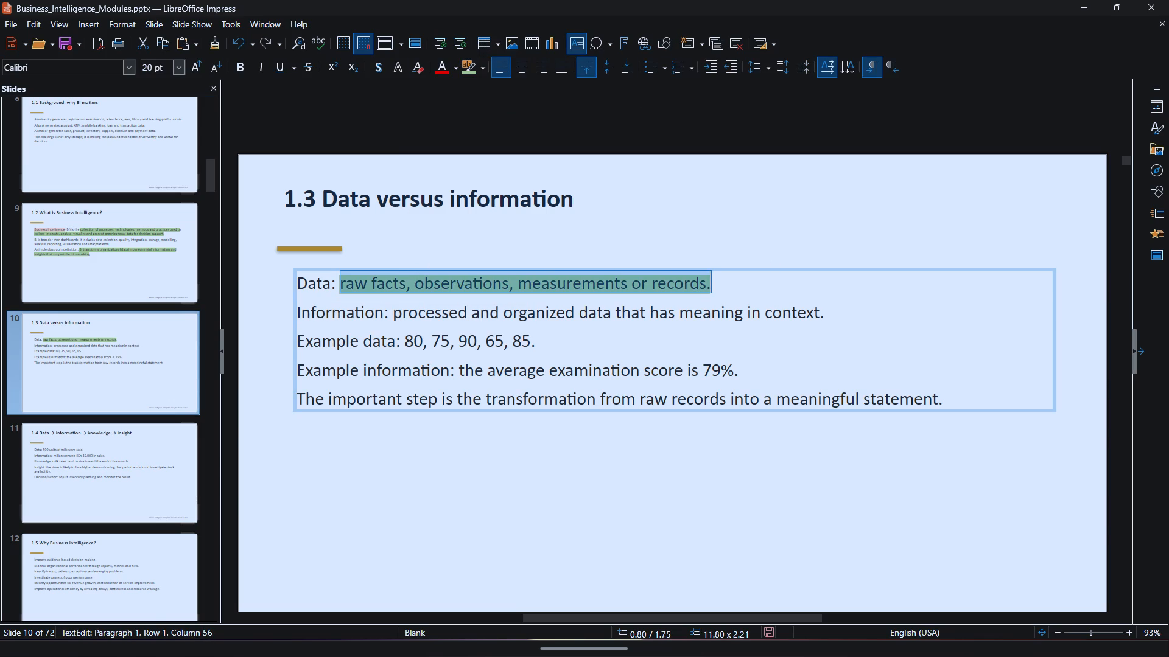
# Highlight the Information definition "processed and organized data that has meaning in context." in Light Green 3.
pyautogui.moveTo(396, 311); pyautogui.dragTo(404, 311)
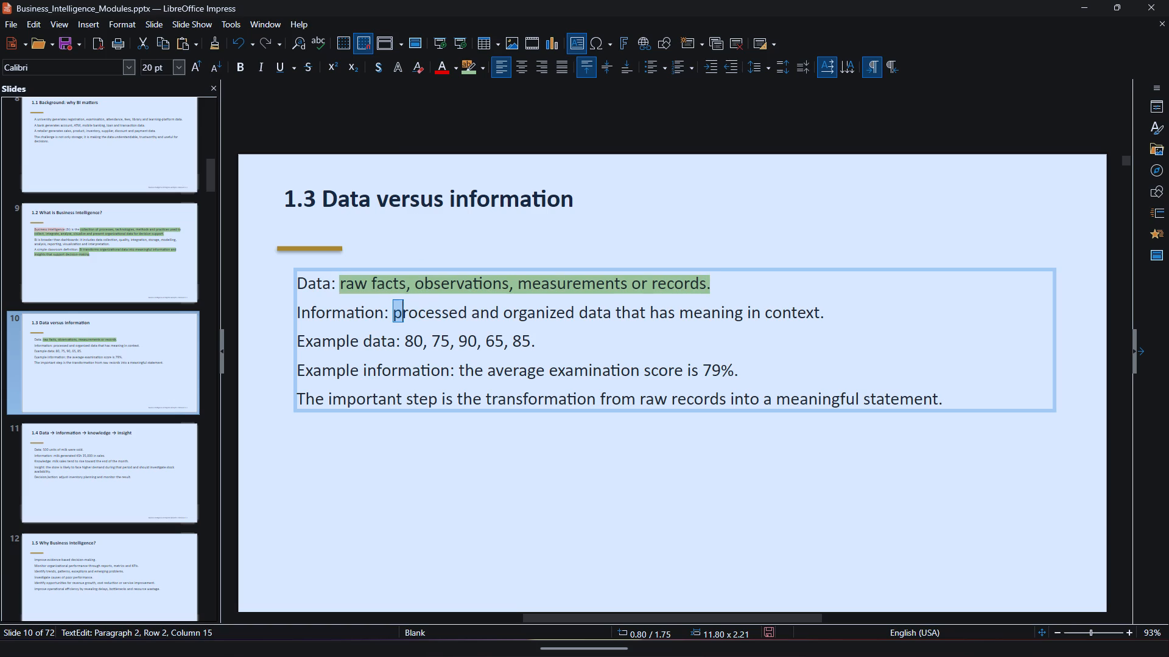
pyautogui.moveTo(404, 311); pyautogui.dragTo(599, 316)
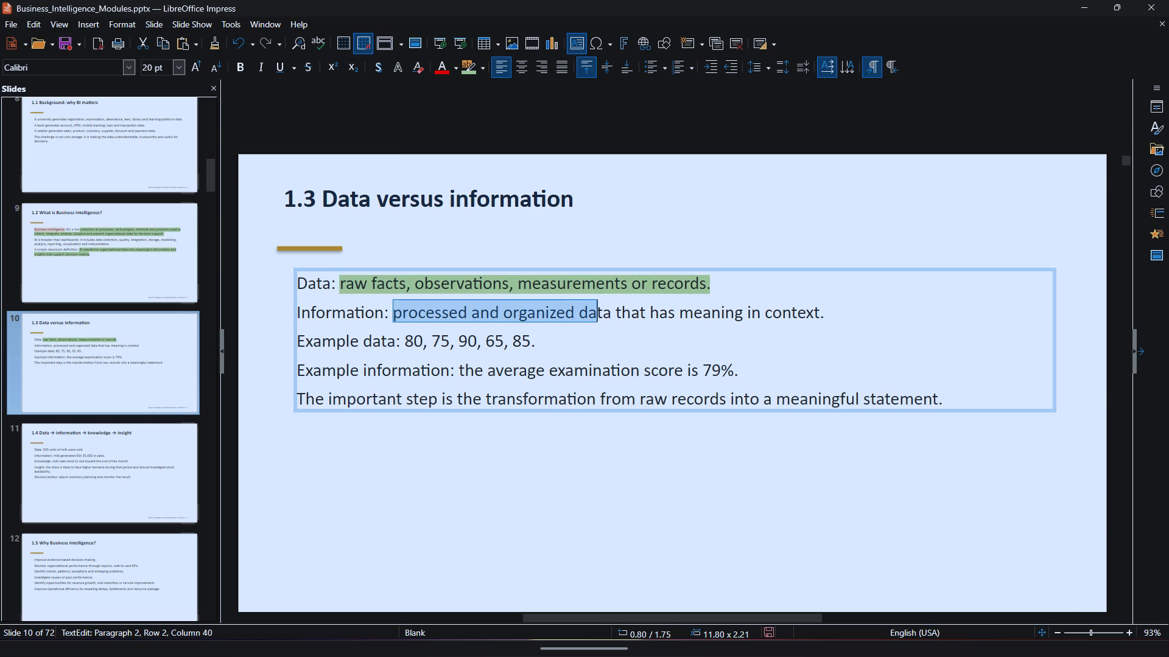
pyautogui.moveTo(599, 316); pyautogui.dragTo(697, 319)
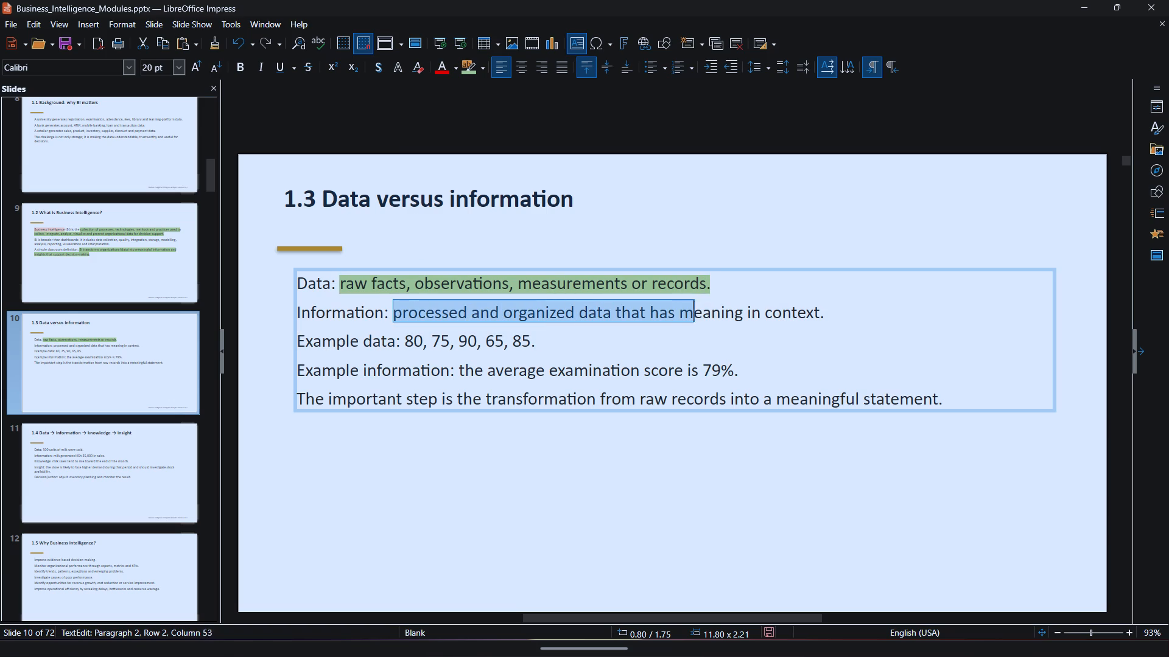
pyautogui.moveTo(697, 319); pyautogui.dragTo(833, 319)
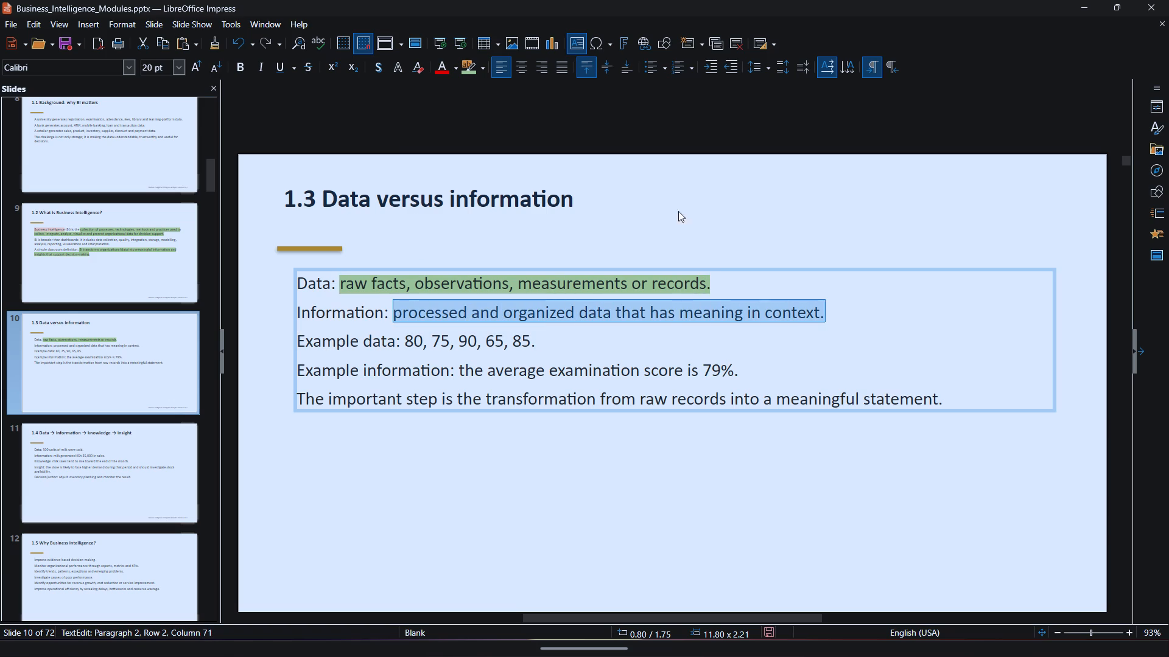
pyautogui.click(471, 65)
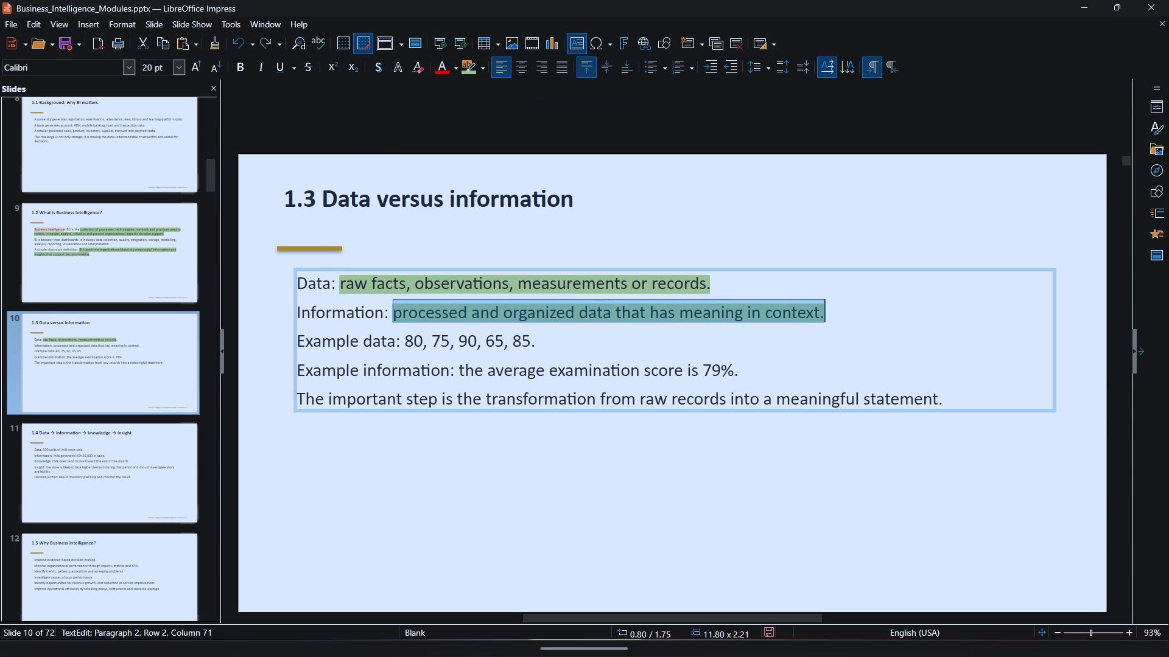
# Highlight the terms "Data" and "Information" that begin the first two lines of slide 10 in Light Brick 4.
pyautogui.moveTo(331, 285); pyautogui.dragTo(302, 286)
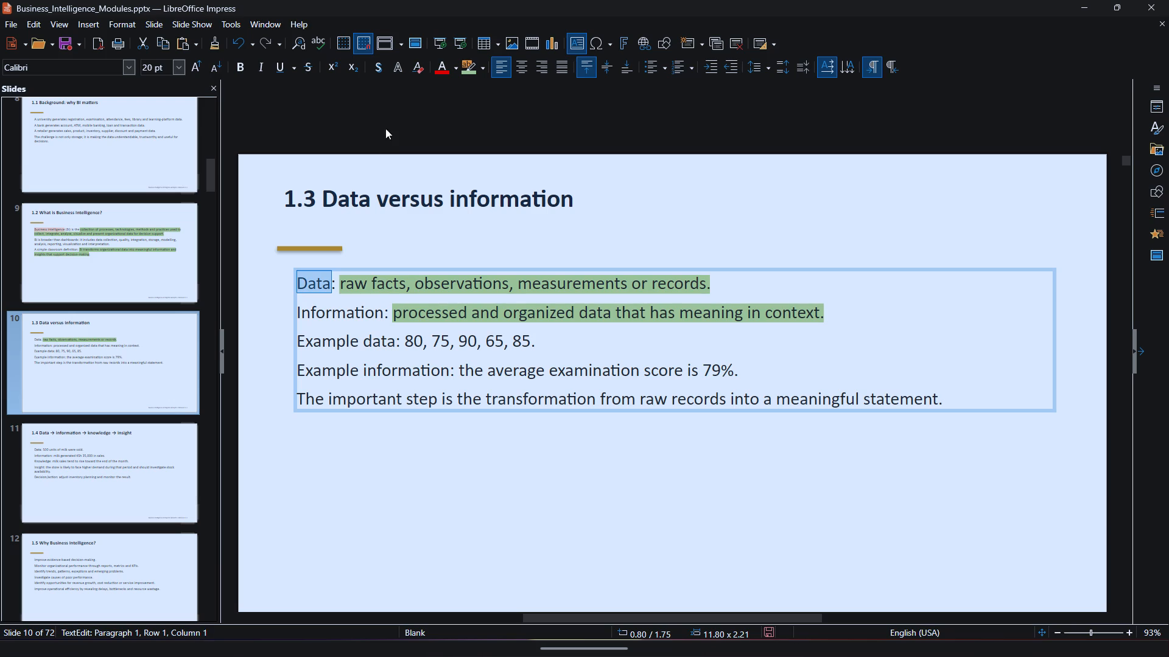
pyautogui.click(480, 66)
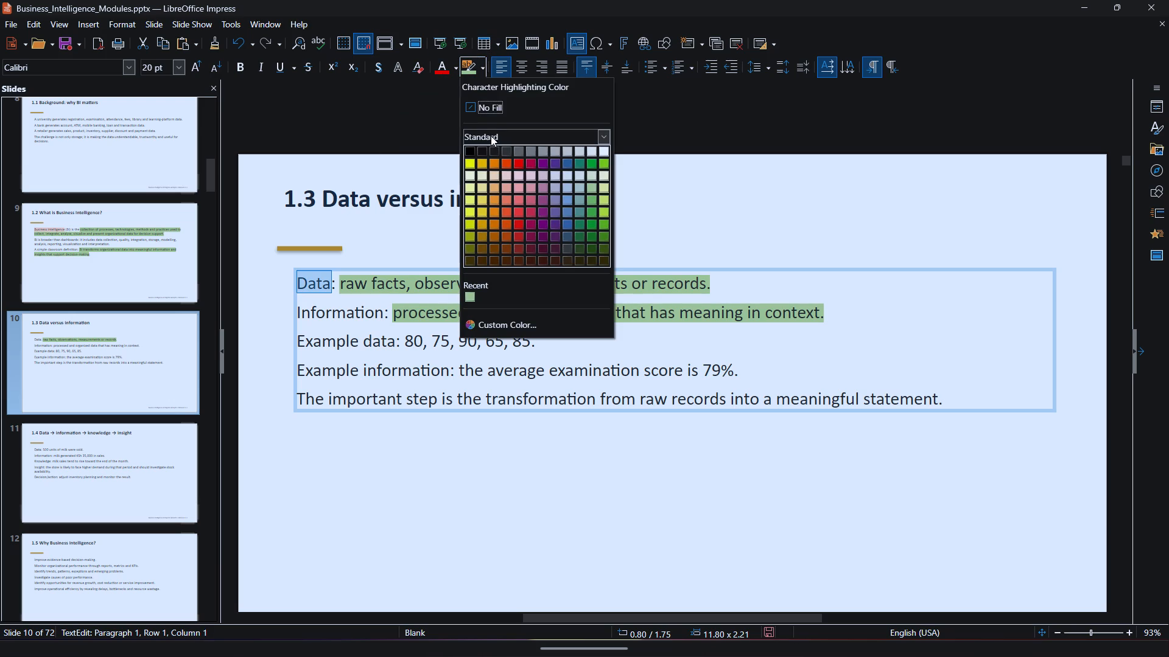
pyautogui.click(506, 173)
pyautogui.click(390, 316)
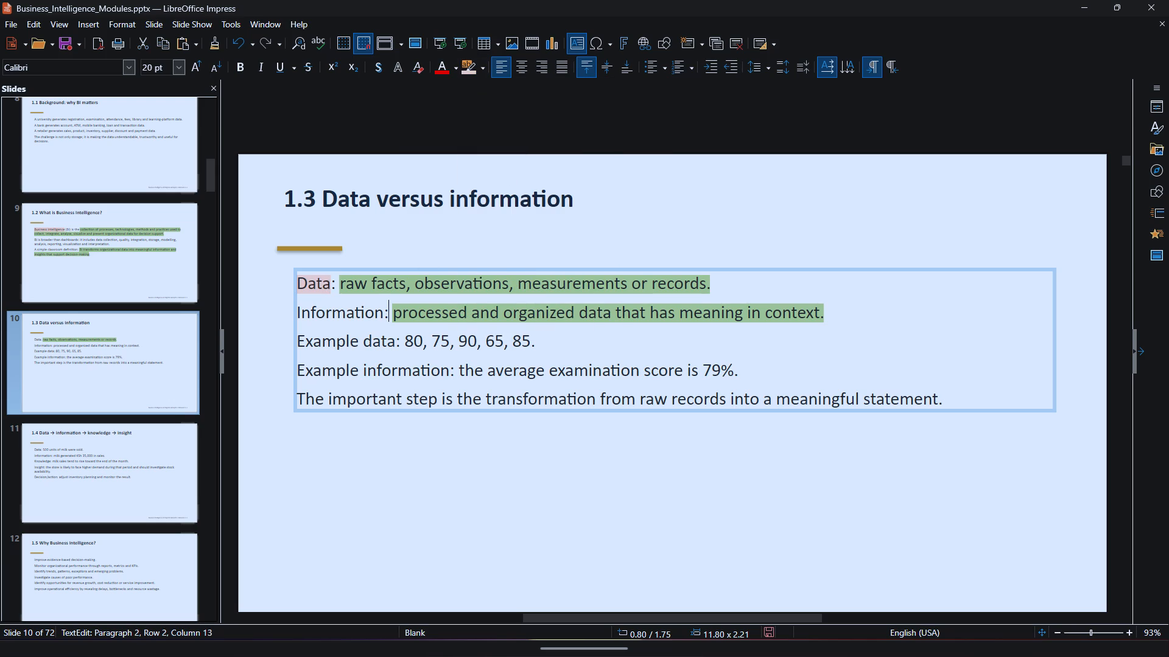
pyautogui.moveTo(382, 316); pyautogui.dragTo(297, 314)
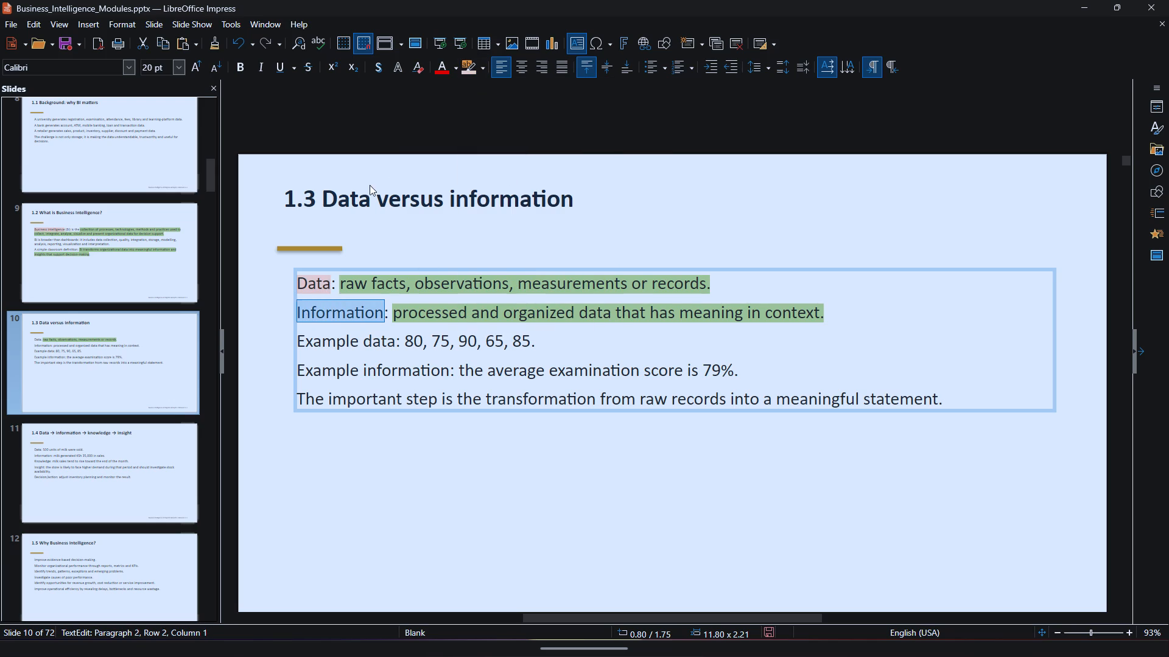
pyautogui.click(464, 71)
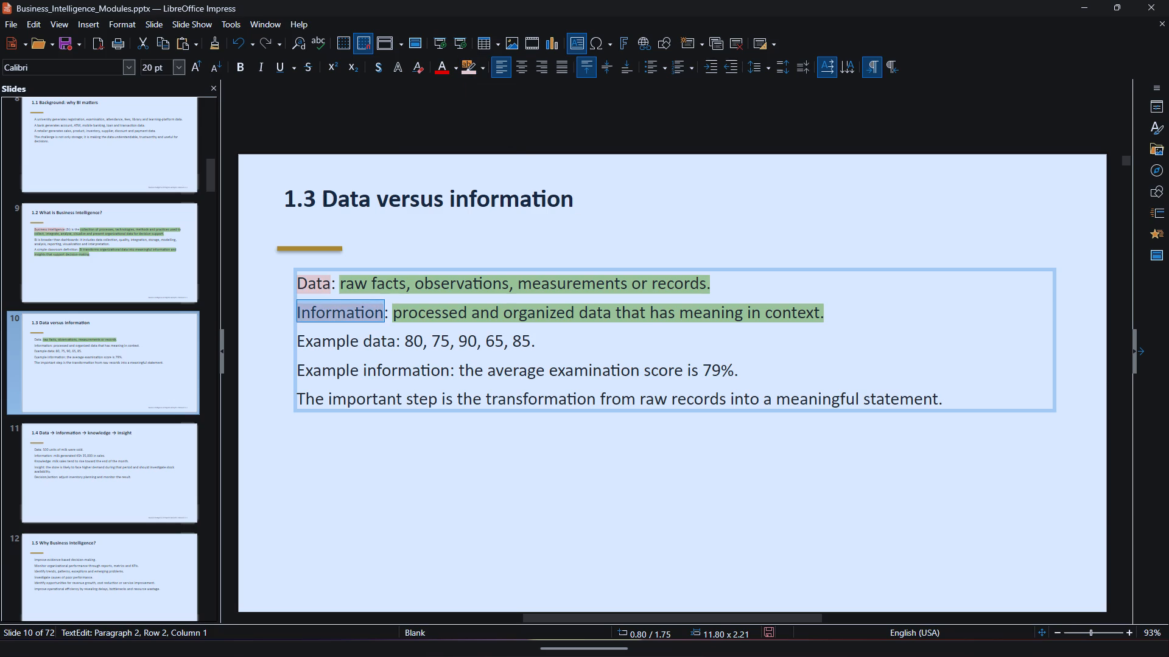
pyautogui.click(630, 327)
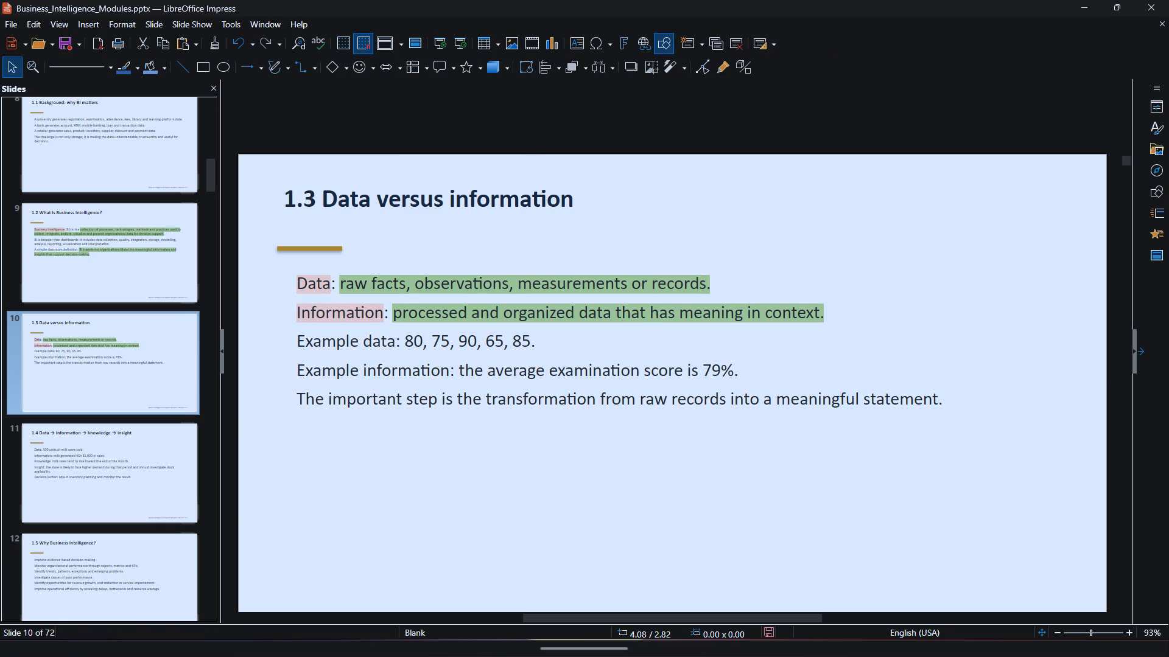
# Read through slides 10 to 12, from "1.3 Data versus information" to "1.5 Why Business Intelligence?", for content worth highlighting.
pyautogui.moveTo(538, 335); pyautogui.dragTo(416, 330)
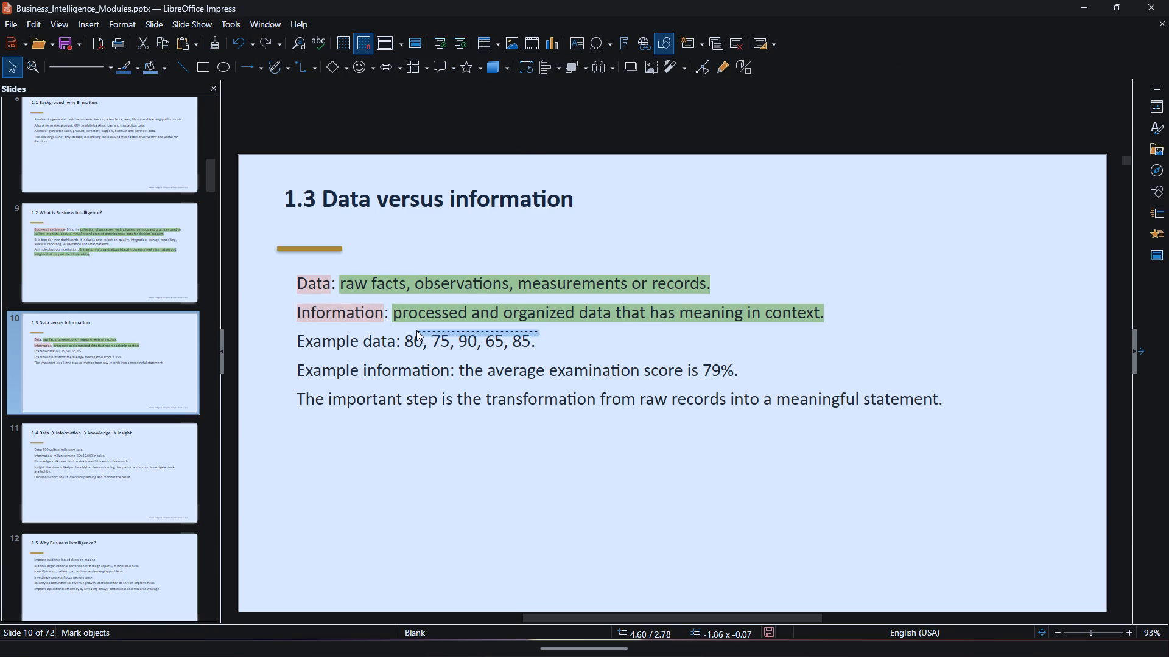
pyautogui.moveTo(416, 330); pyautogui.dragTo(474, 454)
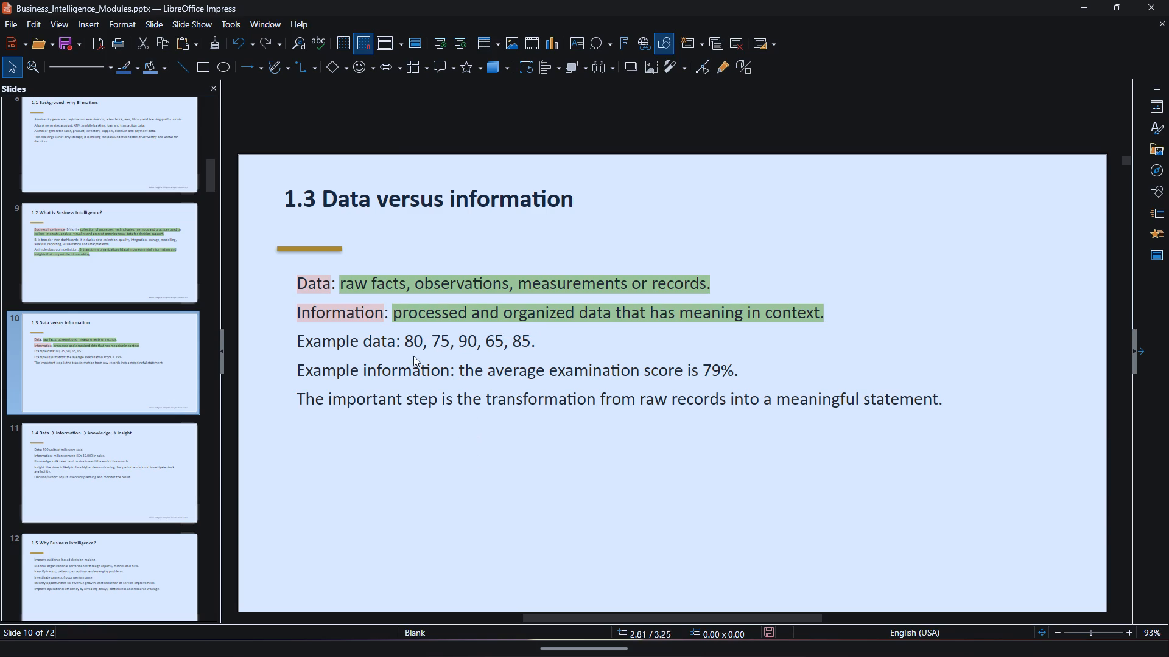
pyautogui.click(113, 464)
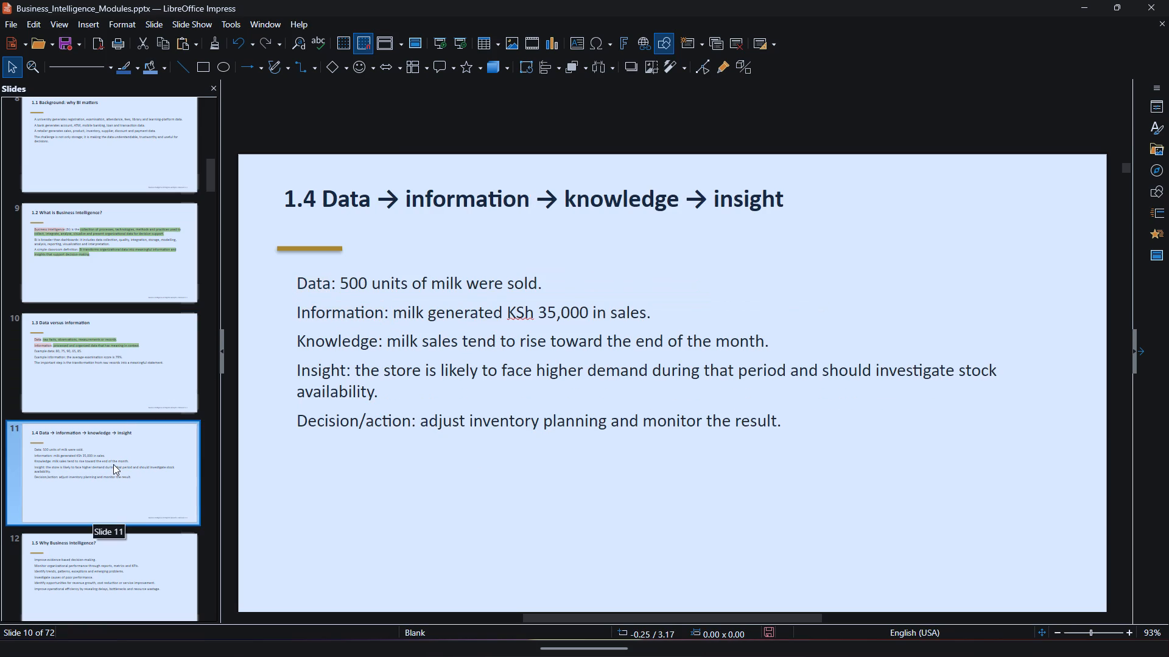
pyautogui.click(118, 360)
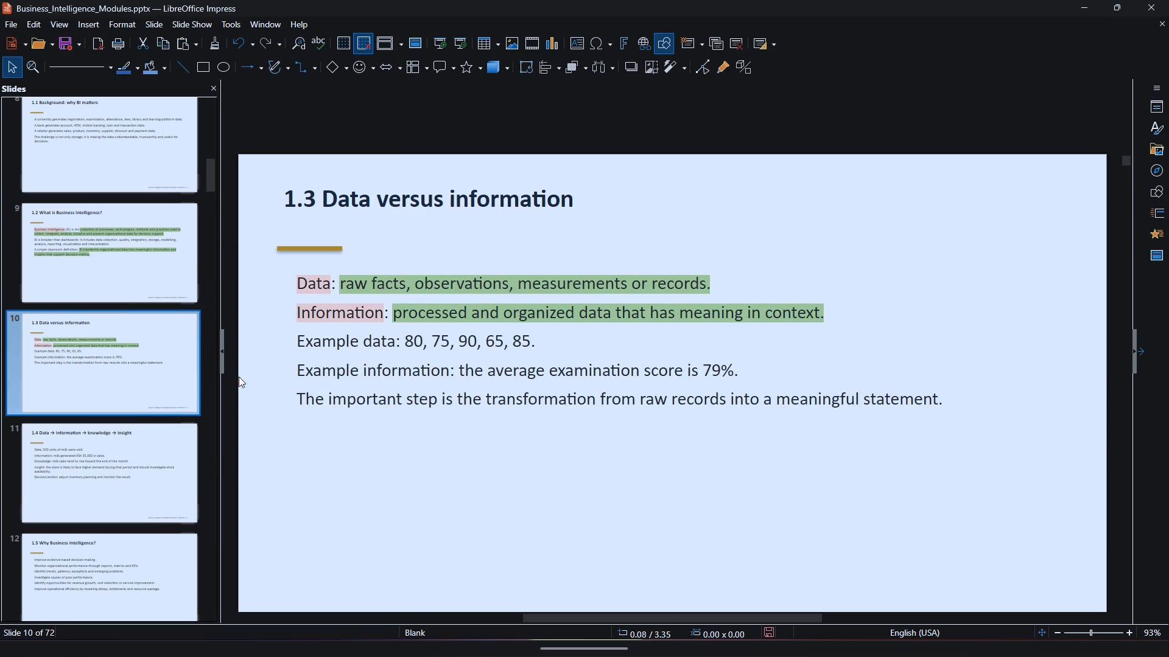
pyautogui.click(172, 437)
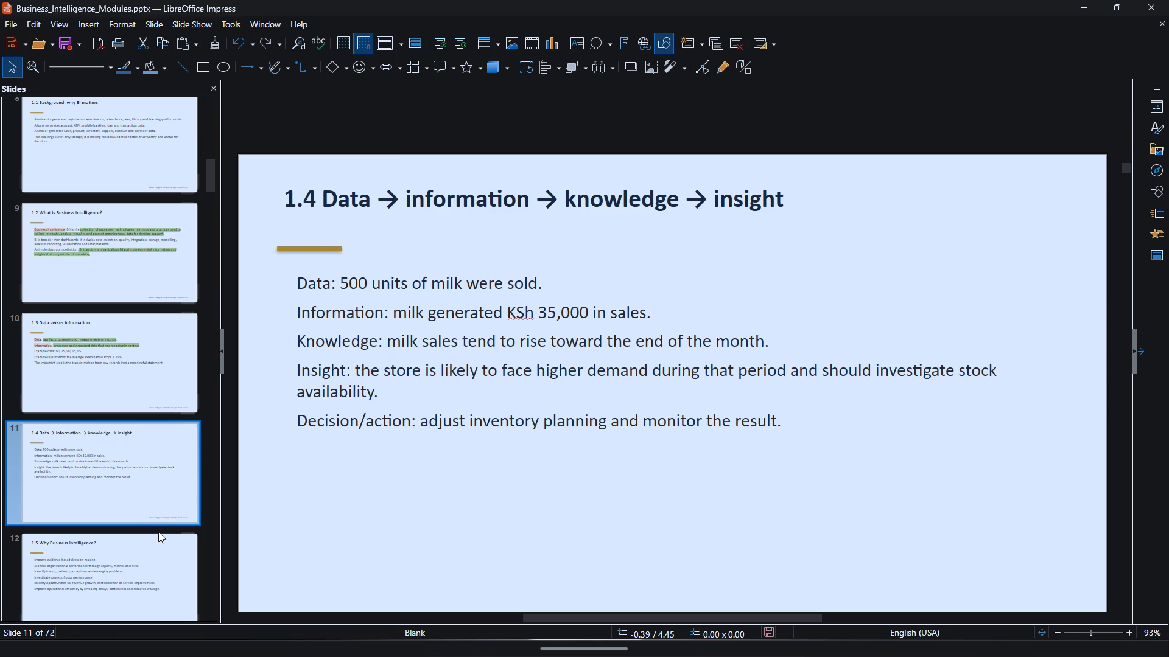
pyautogui.scroll(-1, 158, 532)
pyautogui.click(108, 444)
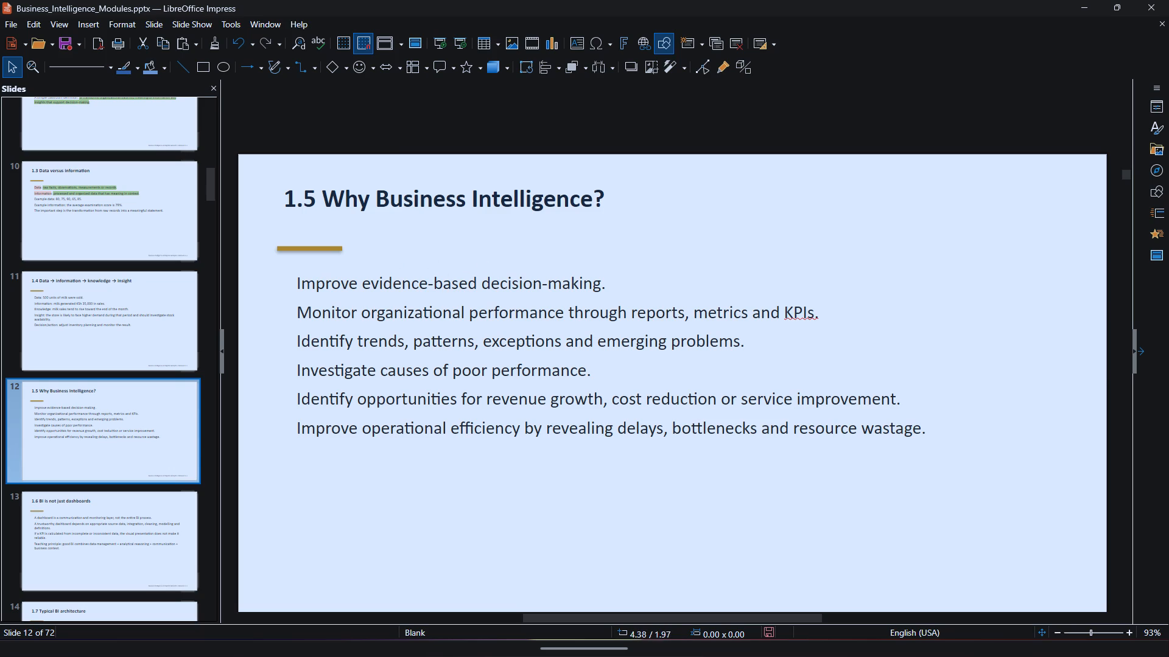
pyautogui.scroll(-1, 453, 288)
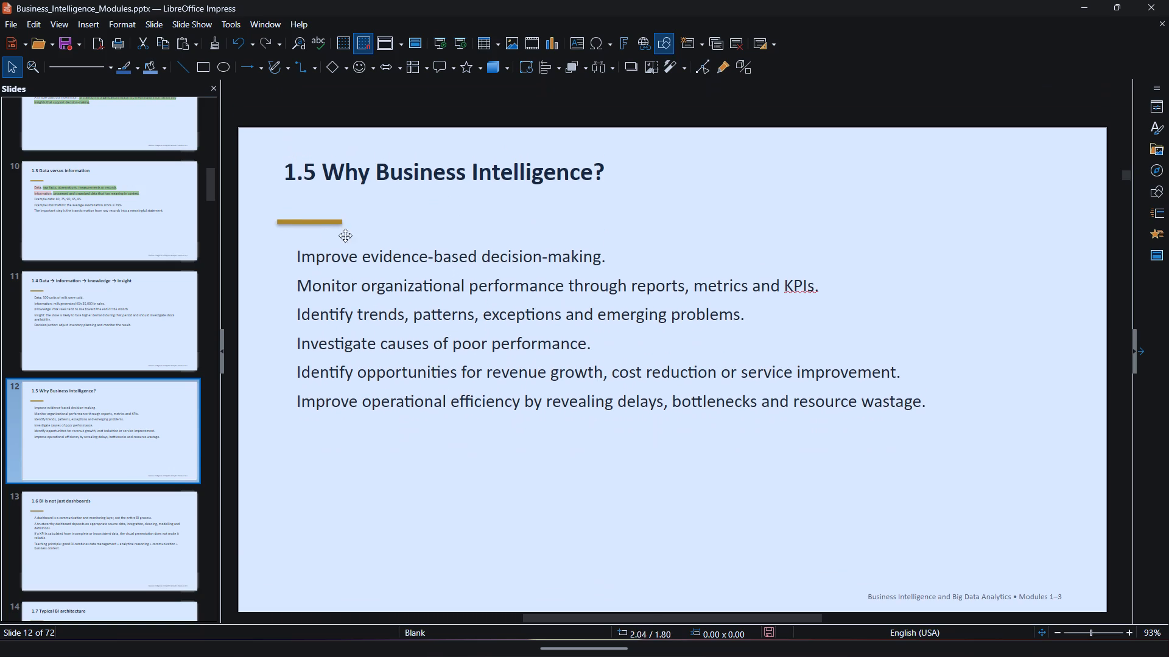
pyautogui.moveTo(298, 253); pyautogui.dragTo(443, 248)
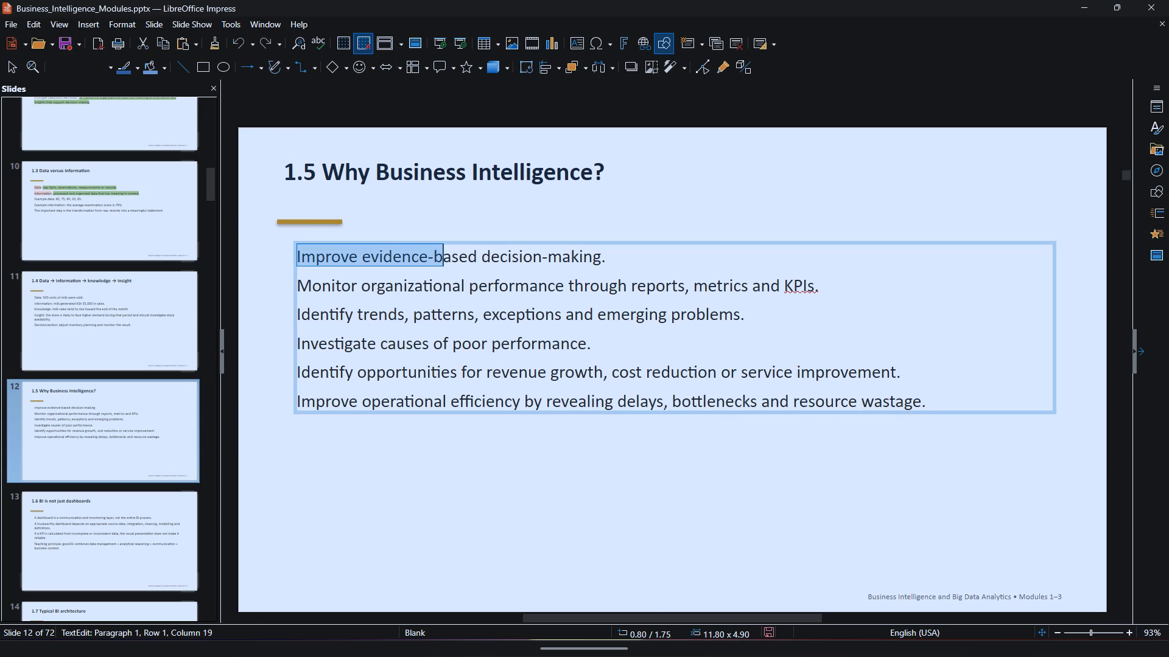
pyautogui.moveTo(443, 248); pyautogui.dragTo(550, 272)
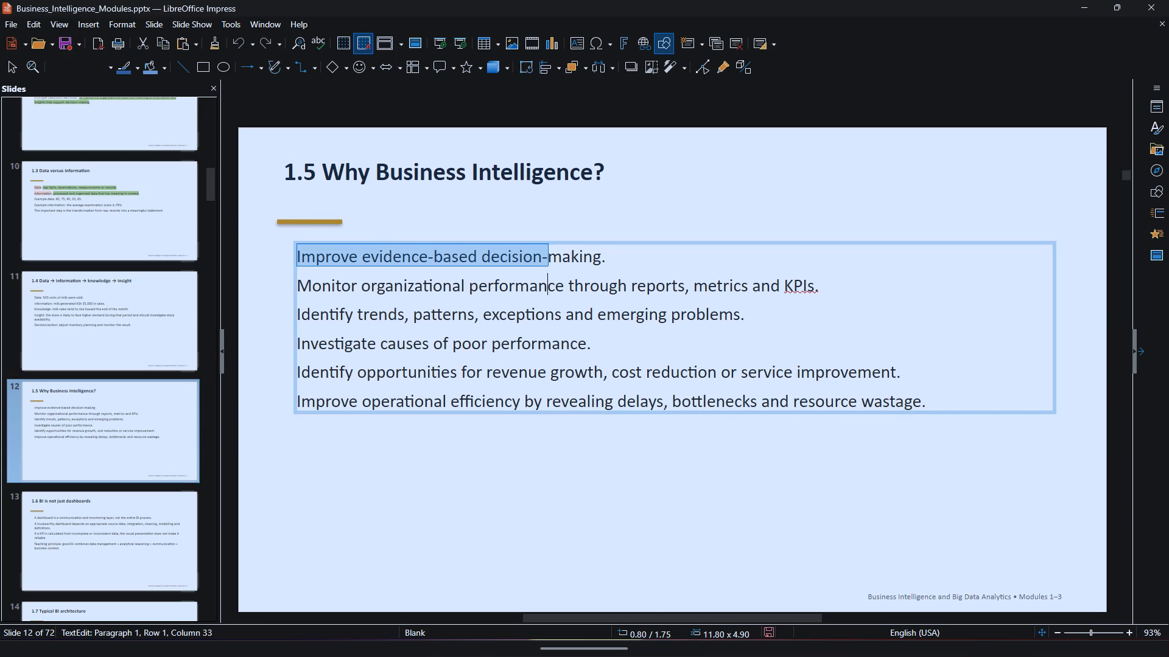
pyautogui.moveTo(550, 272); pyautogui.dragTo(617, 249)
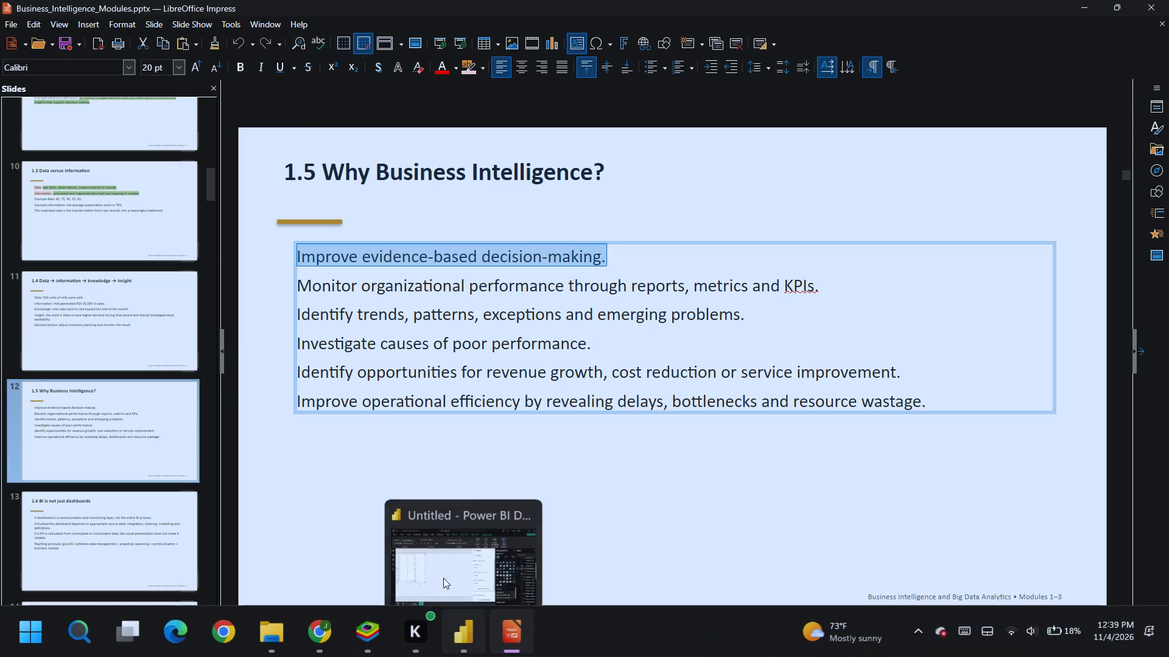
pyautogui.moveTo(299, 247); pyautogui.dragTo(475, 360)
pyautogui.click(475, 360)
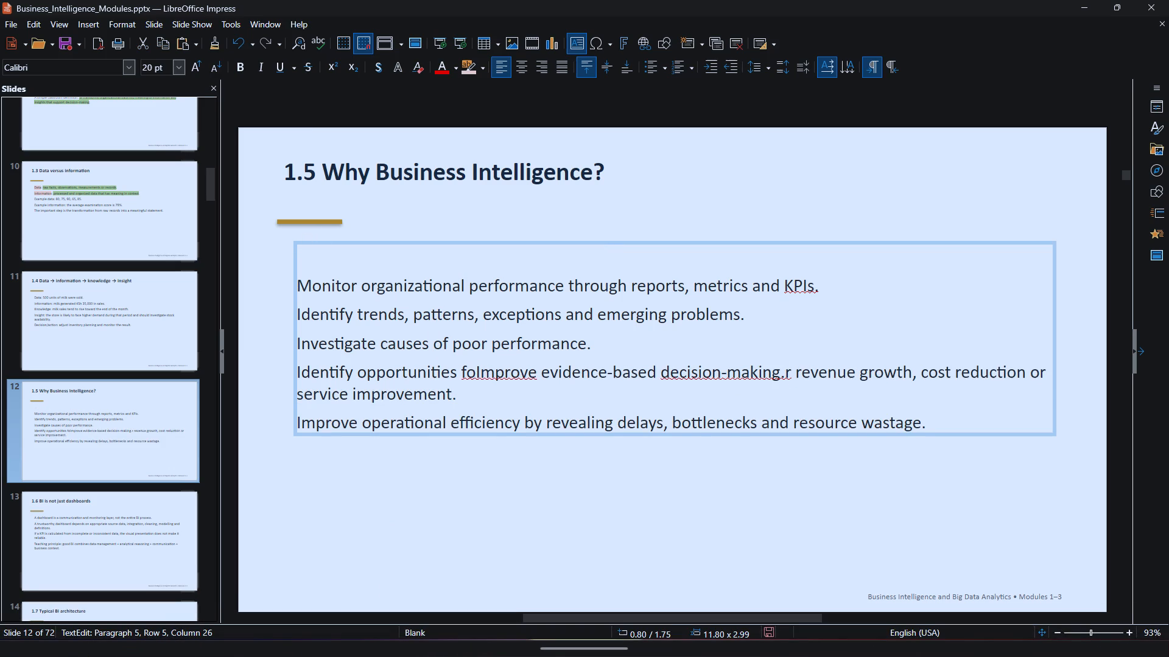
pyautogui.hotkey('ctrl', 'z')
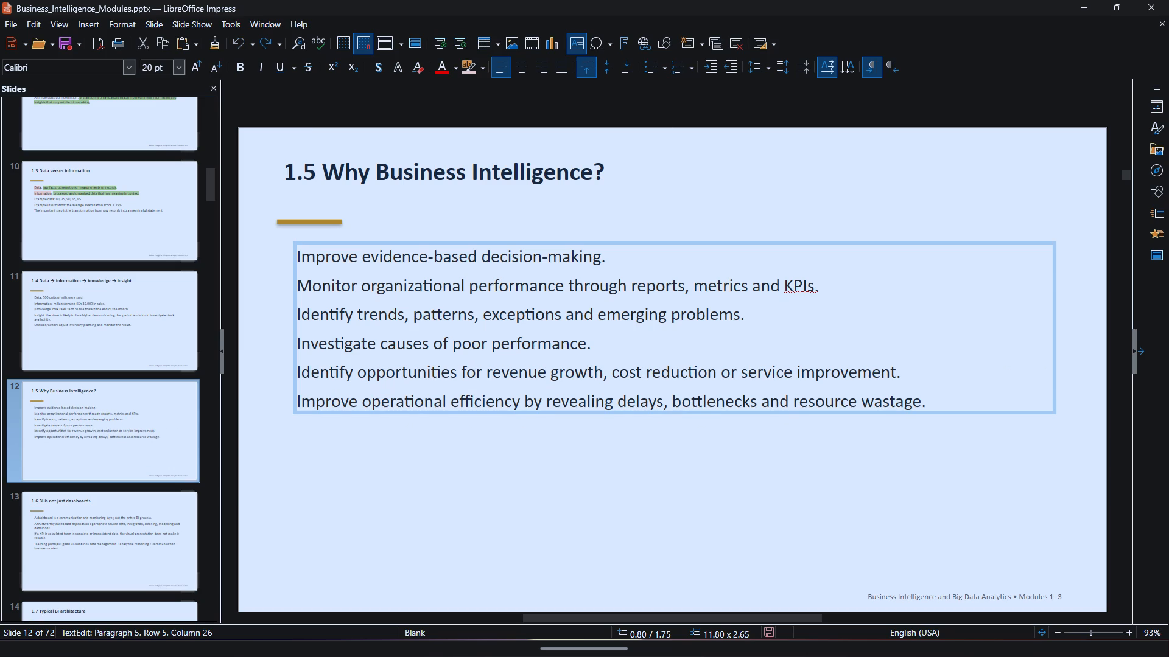
# On slide 12, "1.5 Why Business Intelligence?", highlight all six body lines, from "Improve evidence-based" through "resource wastage", in Light Brick 4.
pyautogui.moveTo(920, 401); pyautogui.dragTo(574, 298)
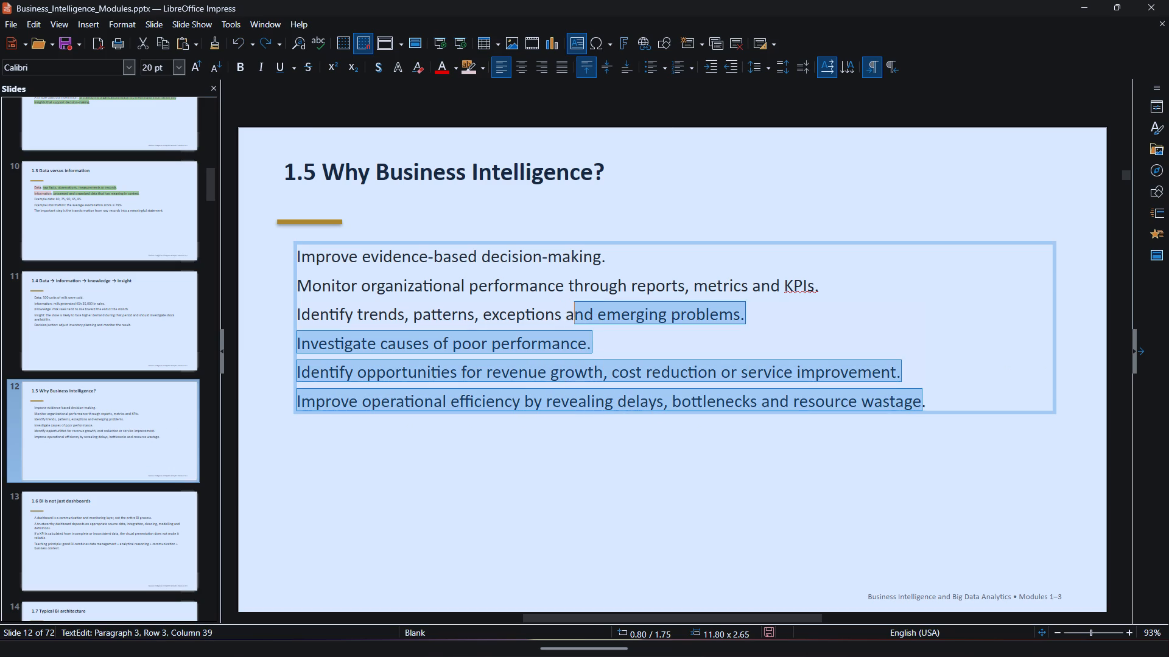
pyautogui.moveTo(574, 298); pyautogui.dragTo(402, 255)
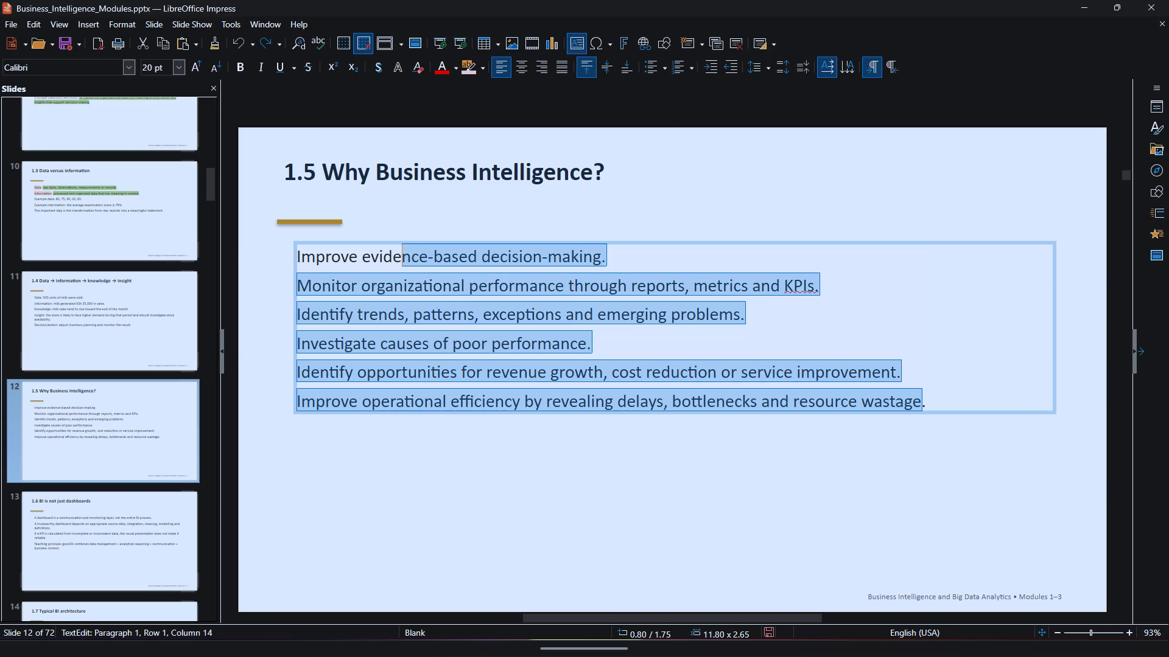
pyautogui.moveTo(402, 255); pyautogui.dragTo(297, 259)
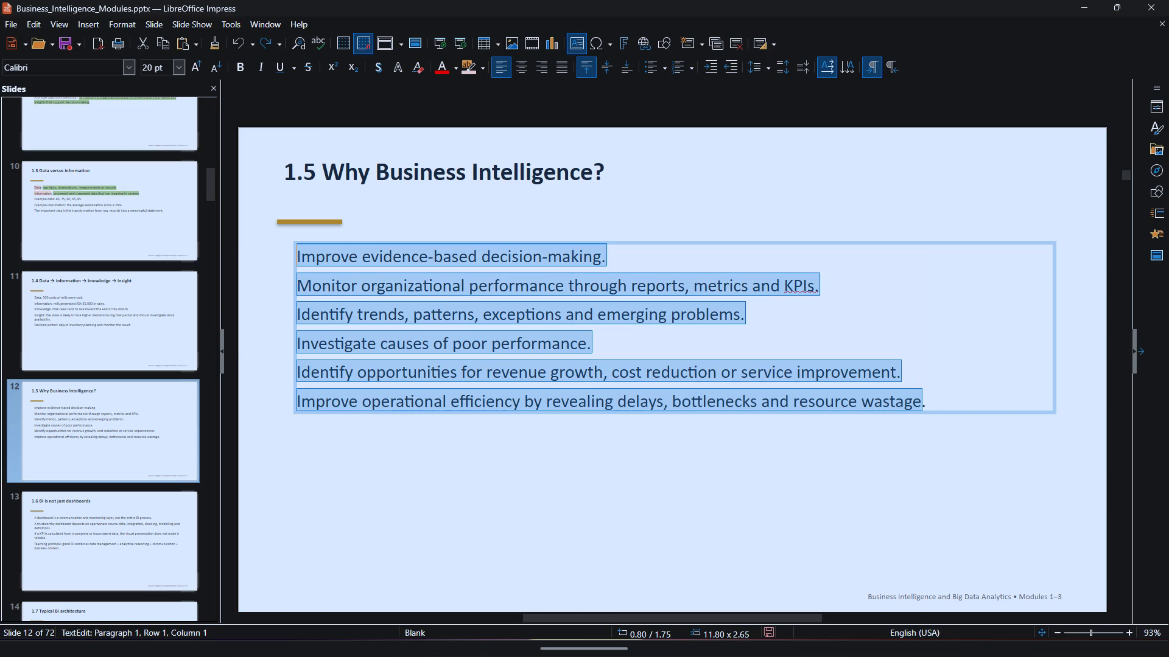
pyautogui.moveTo(297, 259); pyautogui.dragTo(296, 259)
pyautogui.click(468, 69)
pyautogui.click(368, 459)
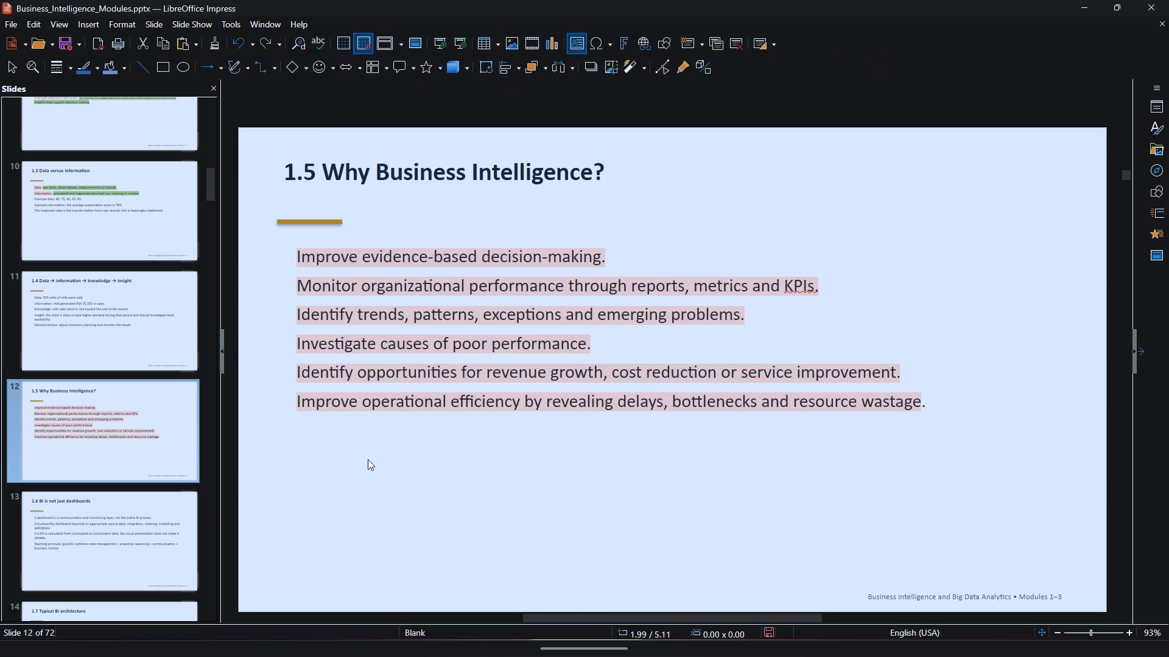
# Examine slide 13, "1.6 BI is not just dashboards", and slide 14, "1.7 Typical BI architecture", for key terms.
pyautogui.scroll(-1, 102, 442)
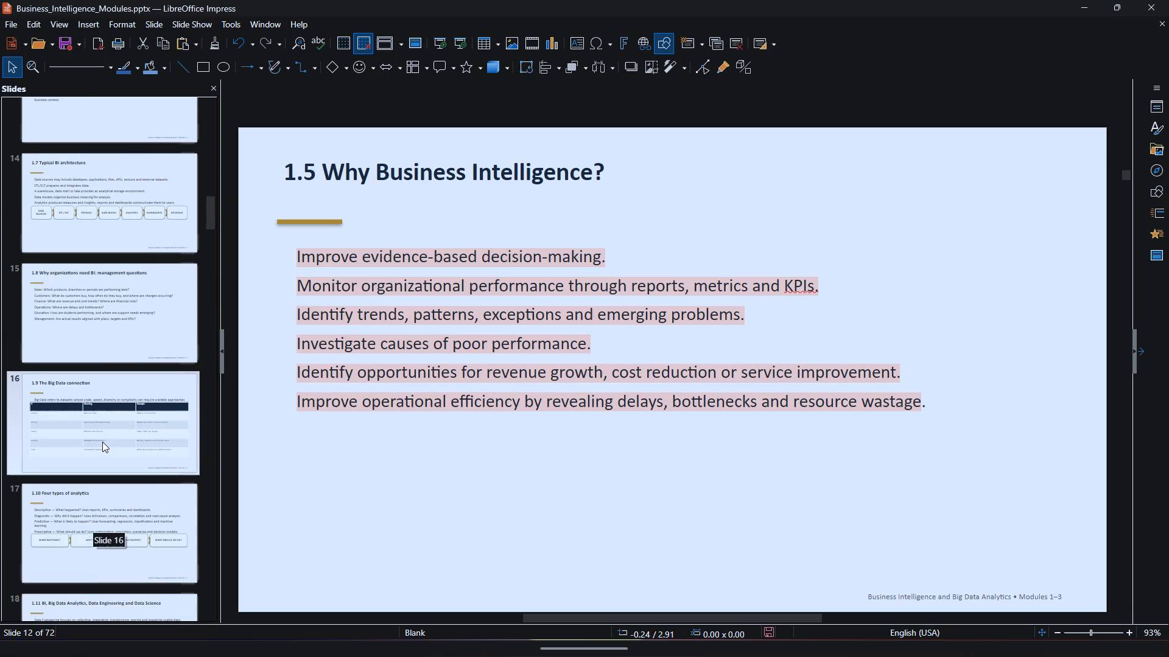
pyautogui.scroll(1, 88, 287)
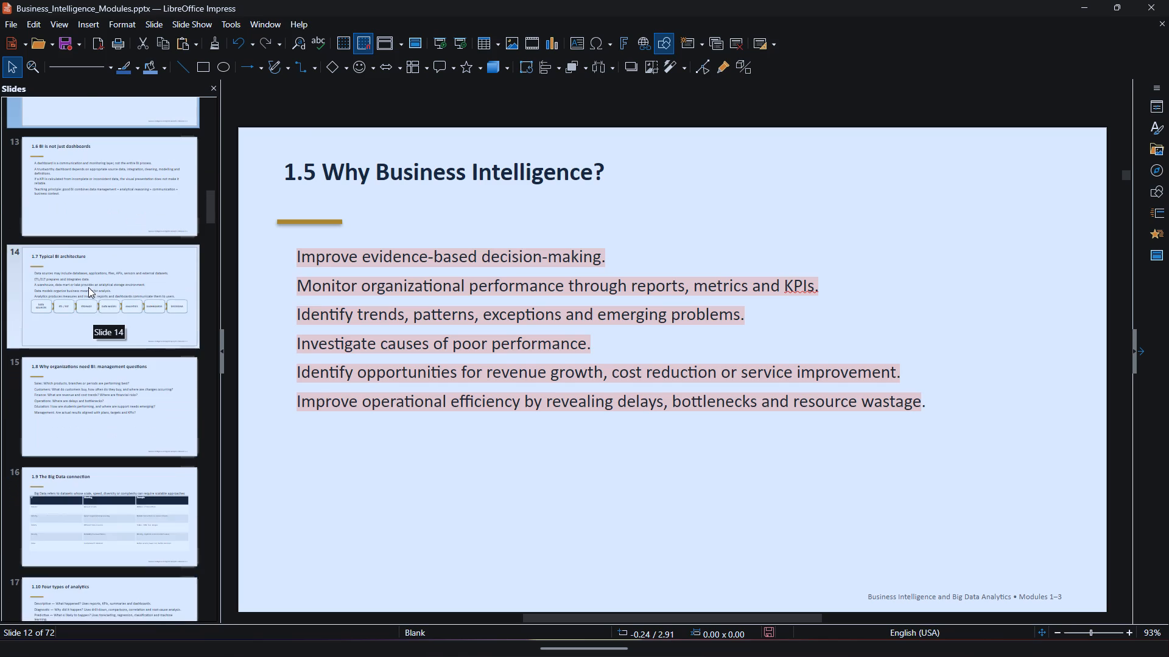
pyautogui.click(88, 251)
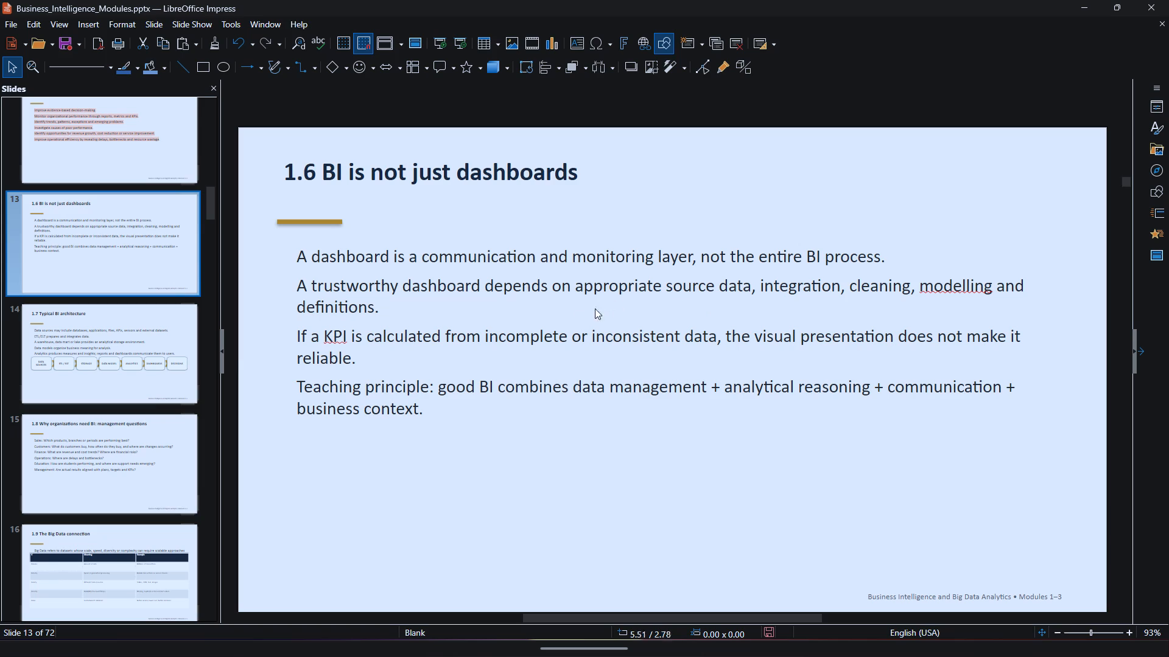
pyautogui.scroll(-1, 614, 346)
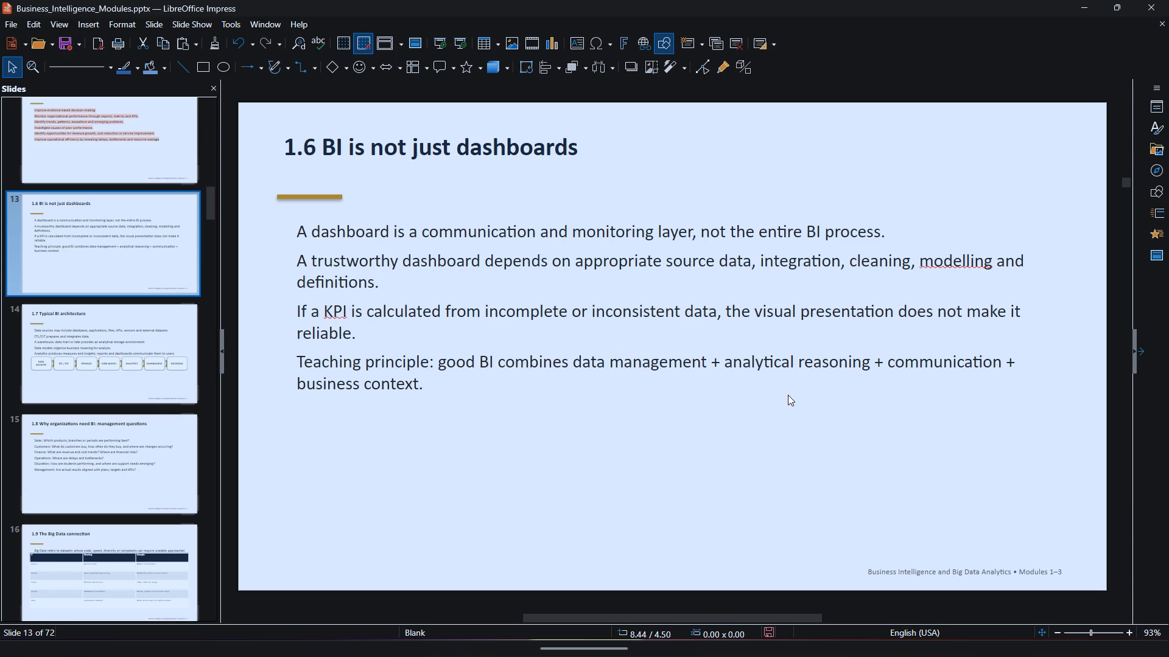
pyautogui.click(141, 334)
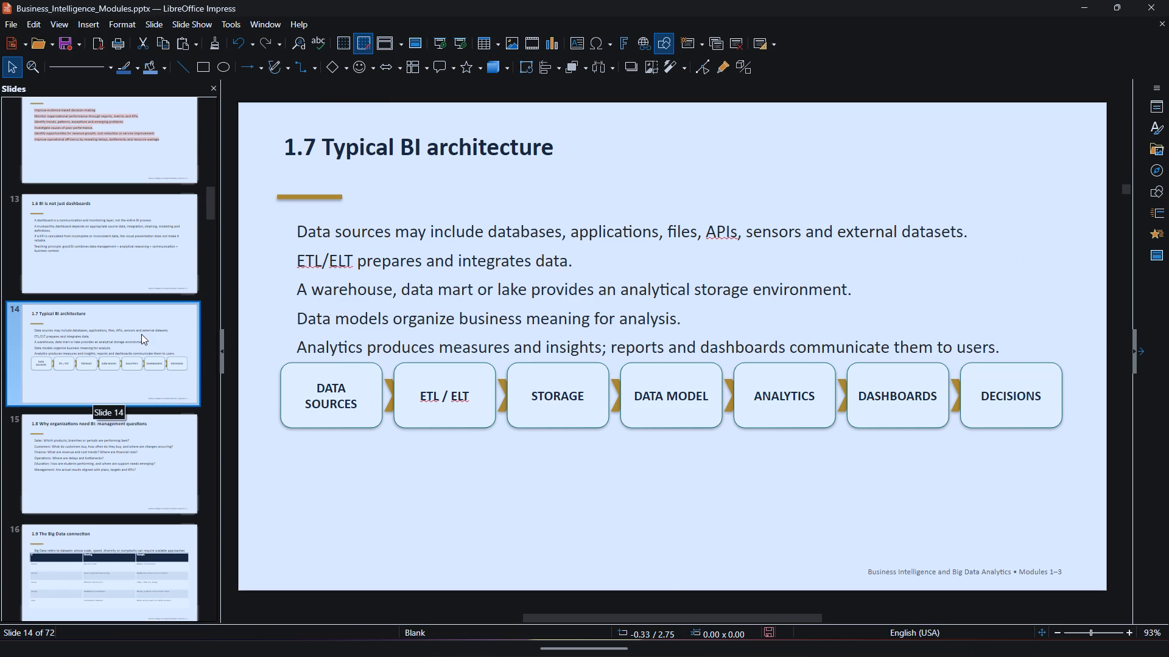
pyautogui.click(161, 269)
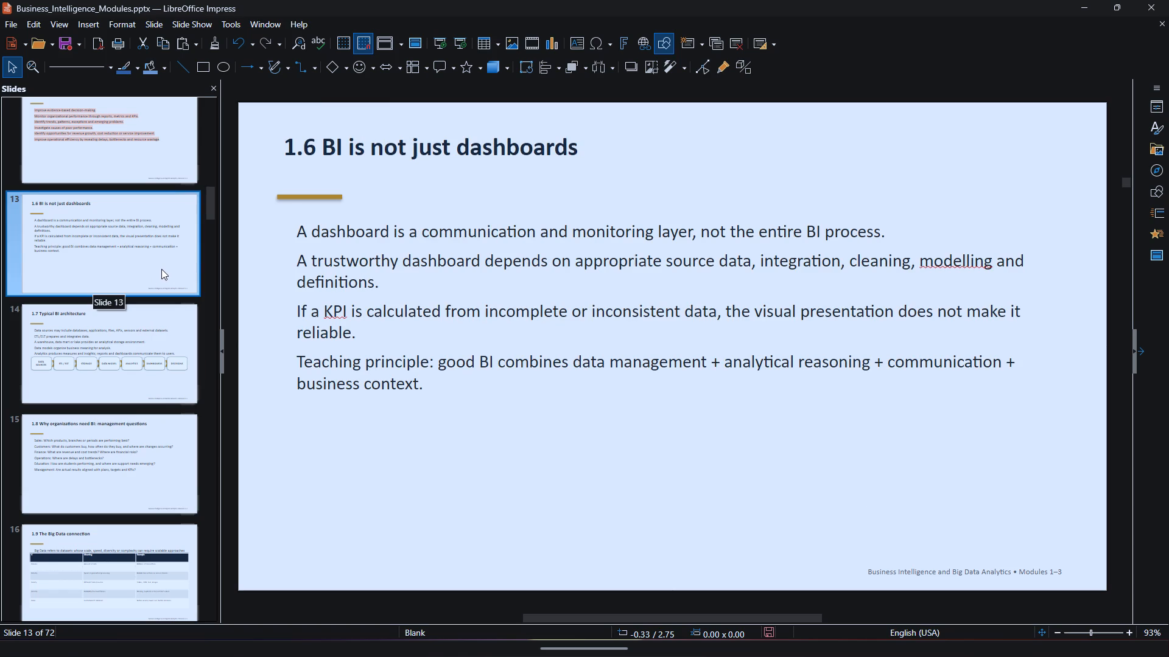
pyautogui.click(135, 310)
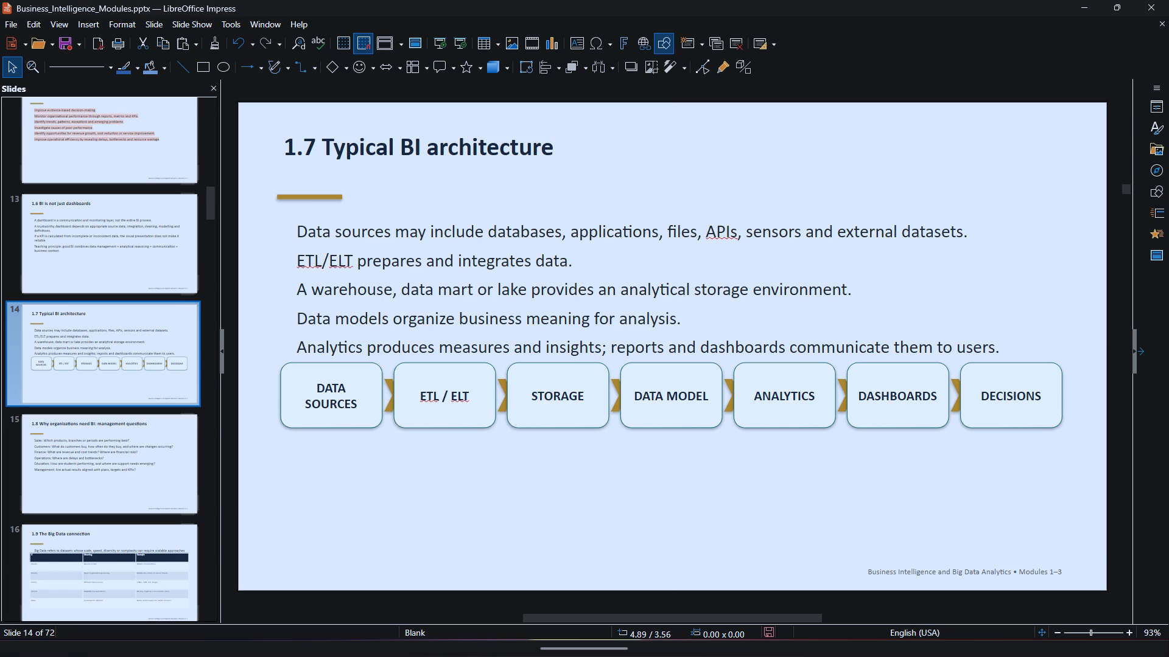
pyautogui.click(138, 439)
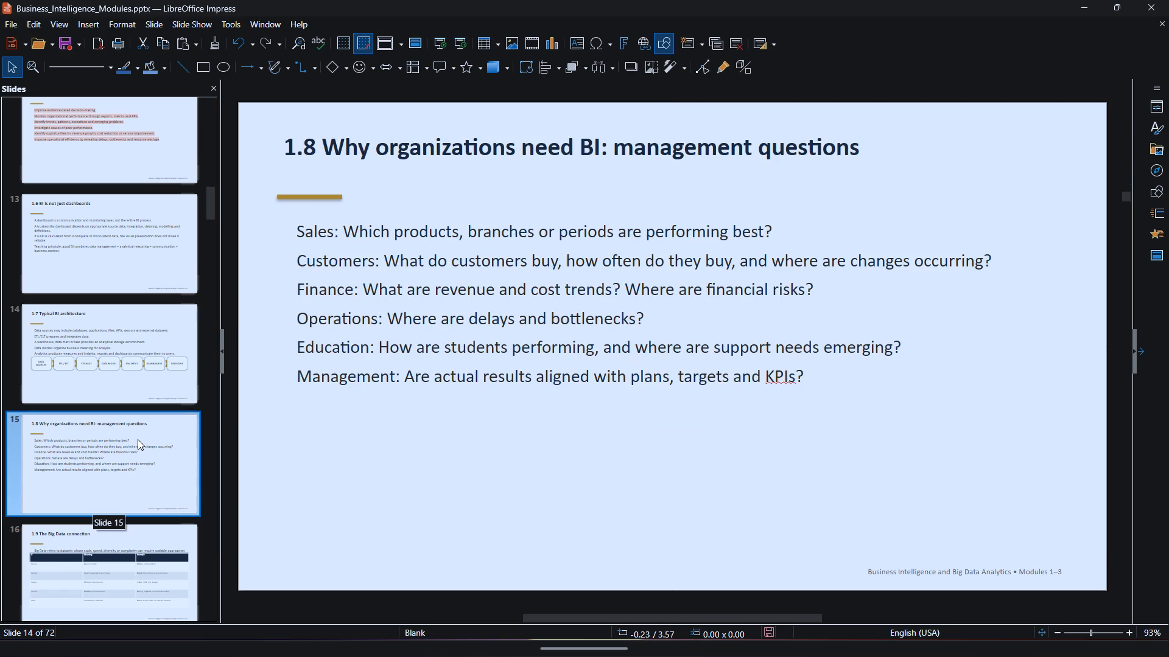
pyautogui.click(127, 363)
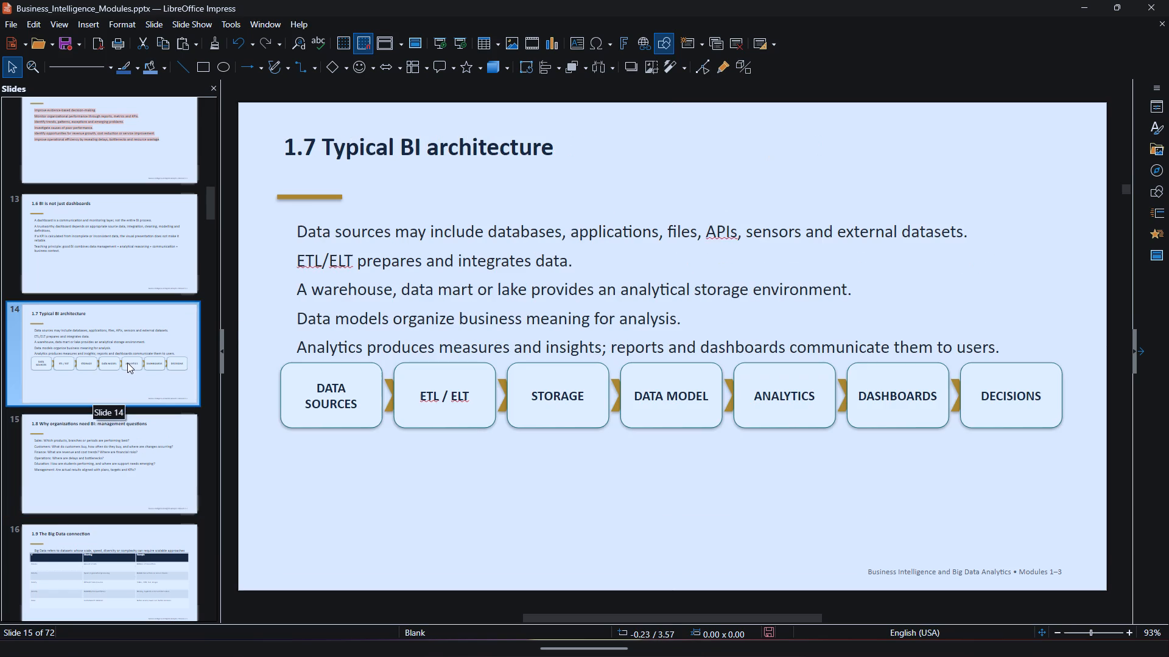
pyautogui.scroll(-1, 127, 363)
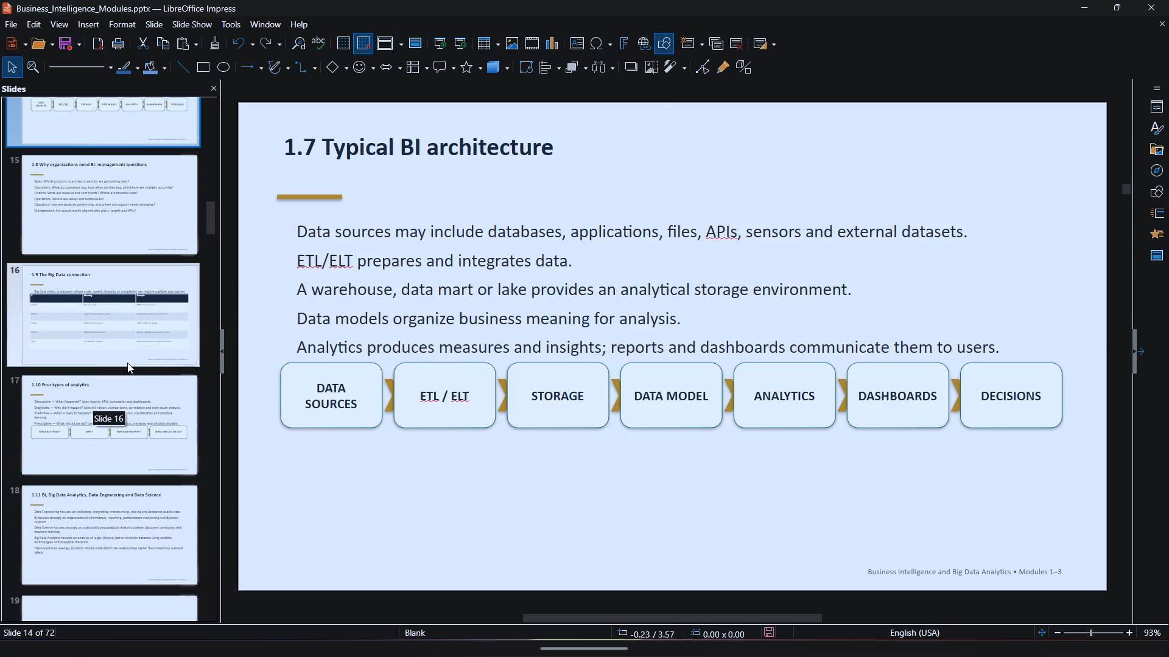
pyautogui.scroll(-1, 127, 363)
# Read through slides 15 to 17, covering management questions, the Big Data connection and the four types of analytics.
pyautogui.click(77, 230)
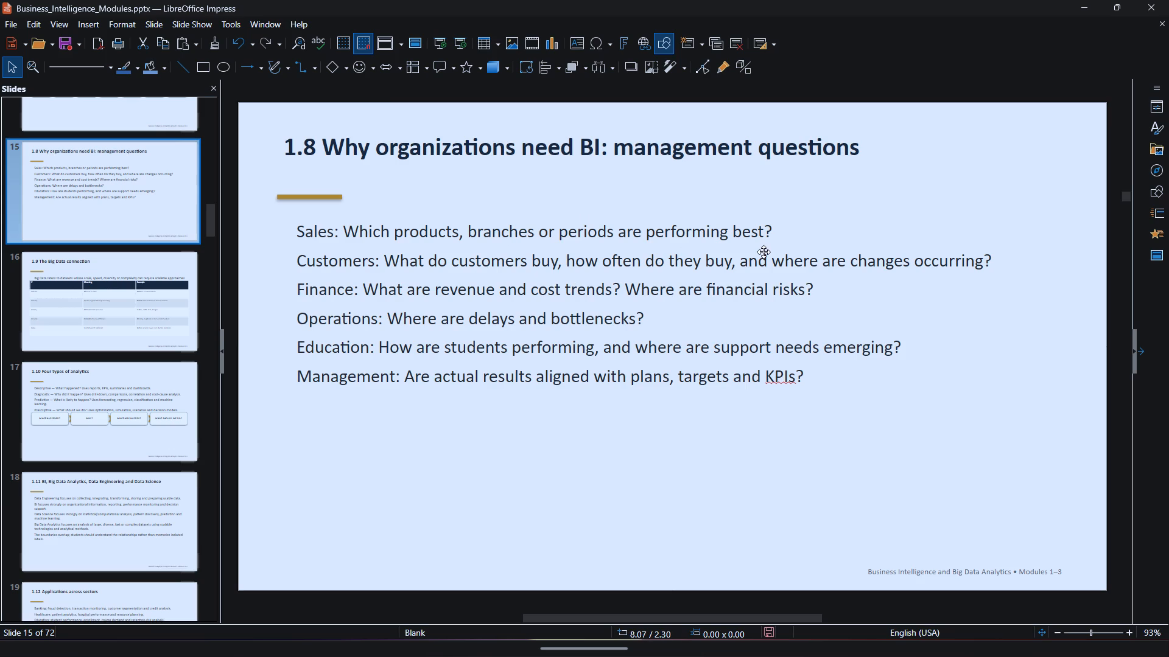
pyautogui.moveTo(654, 327); pyautogui.dragTo(533, 352)
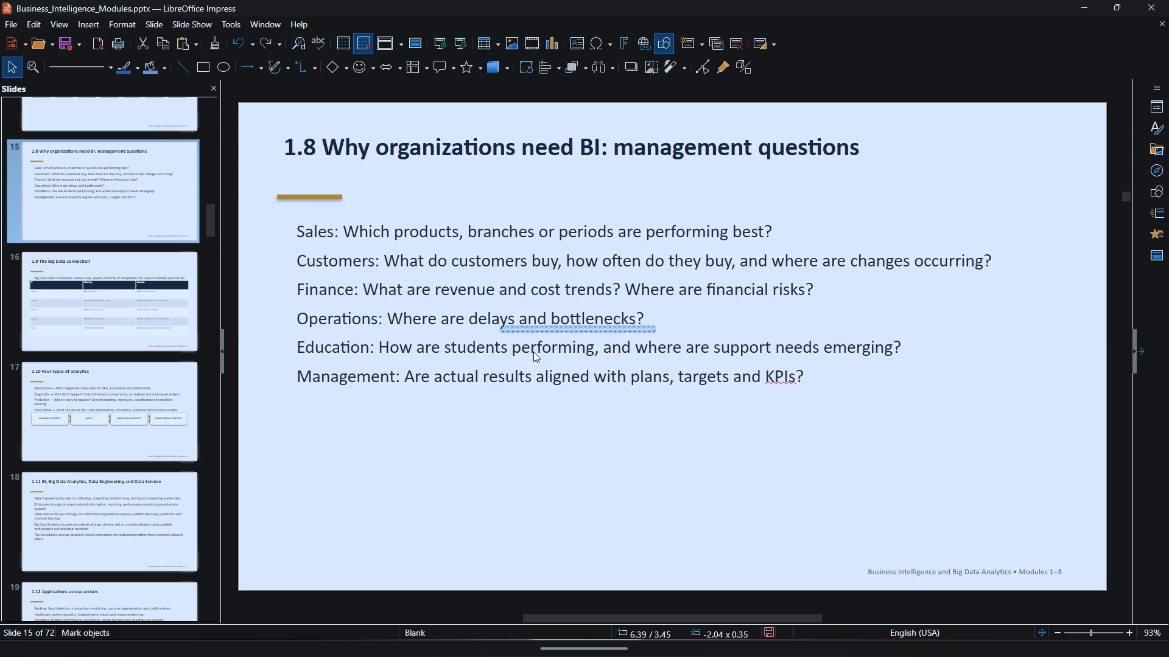
pyautogui.moveTo(533, 352); pyautogui.dragTo(624, 383)
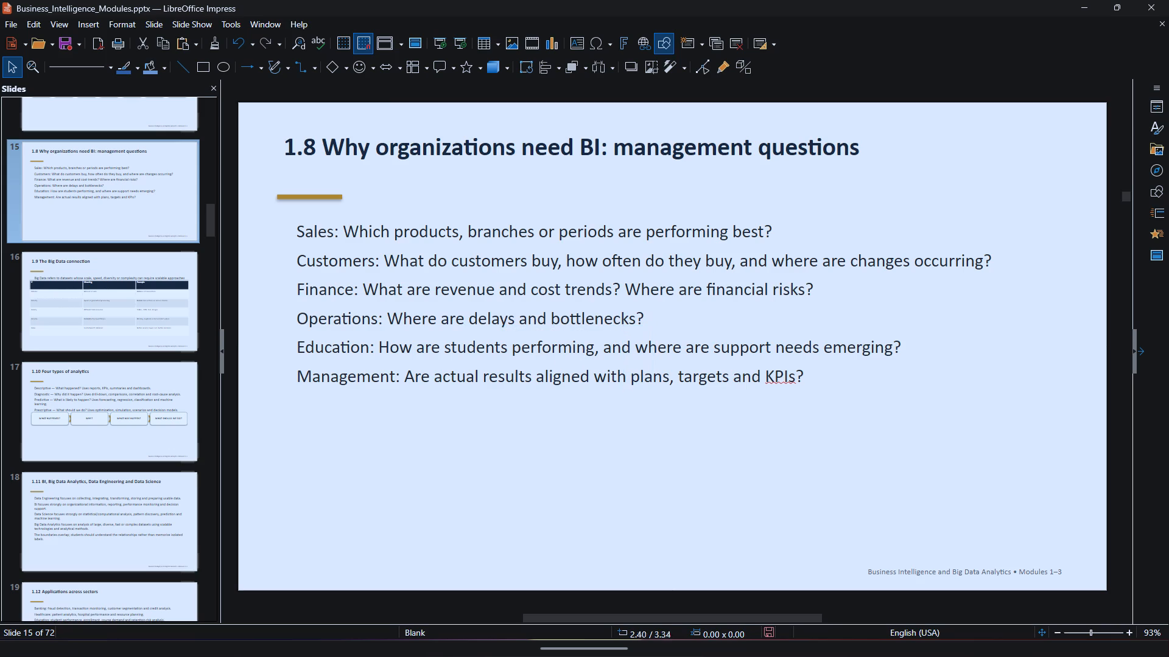
pyautogui.click(375, 345)
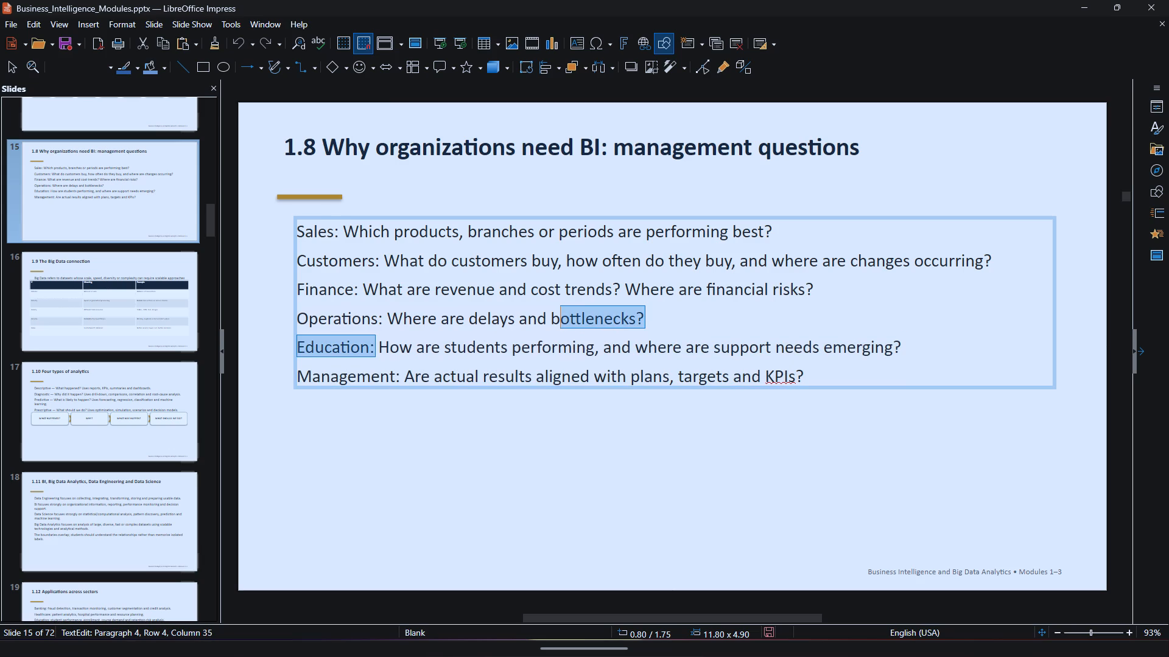
pyautogui.click(516, 448)
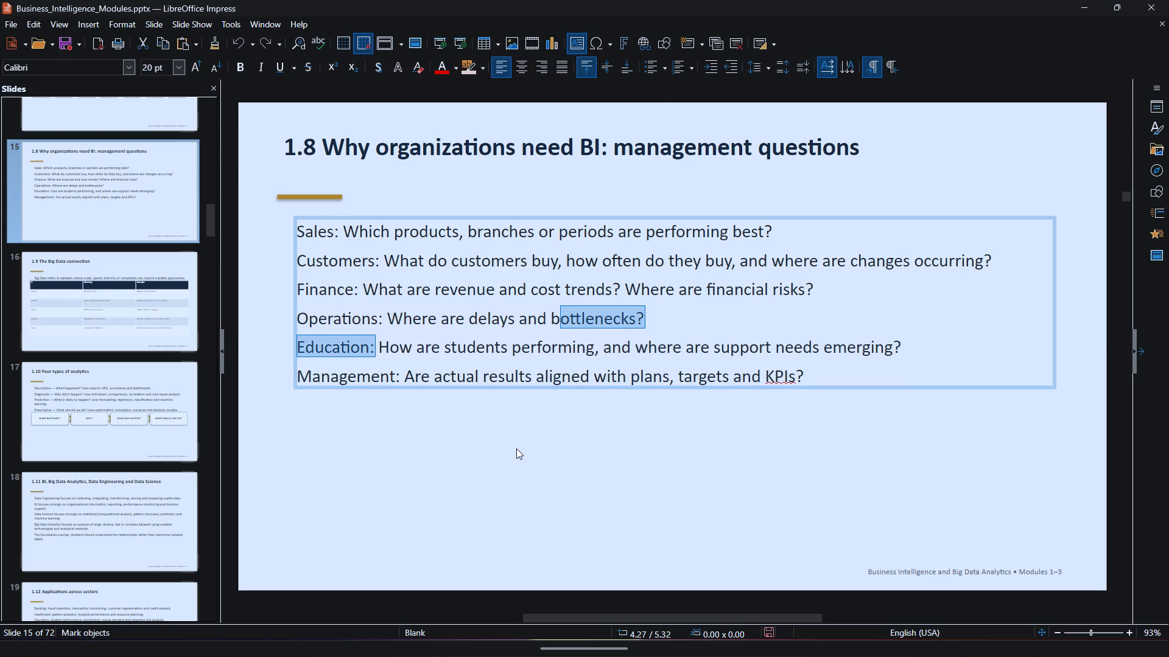
pyautogui.click(95, 306)
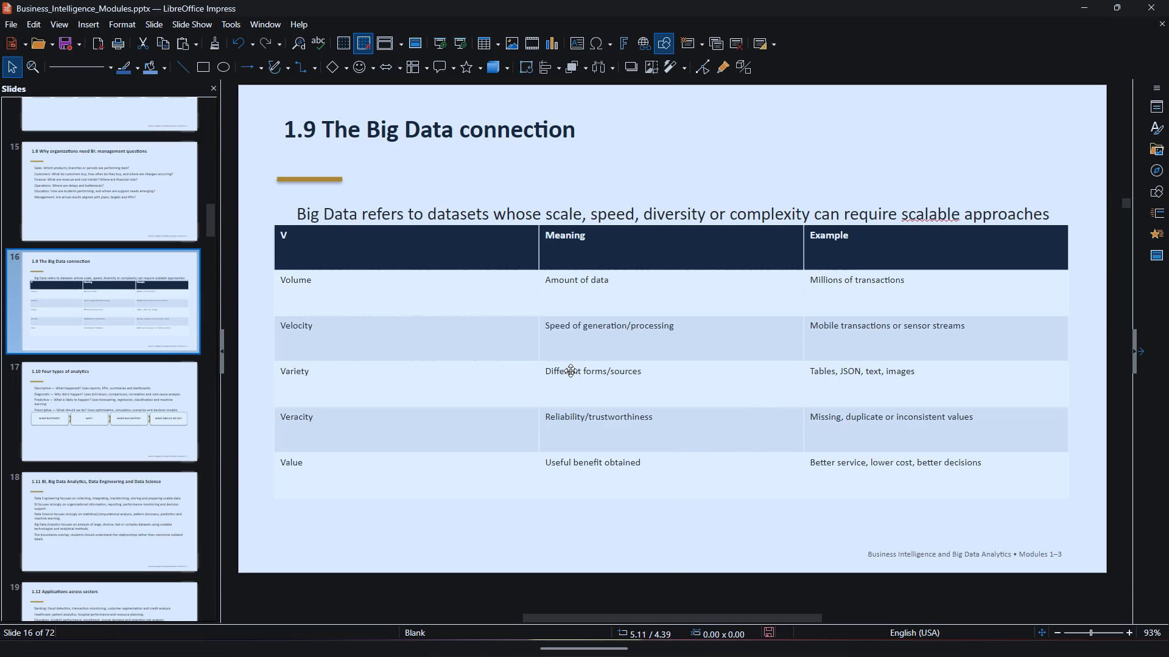
pyautogui.click(99, 398)
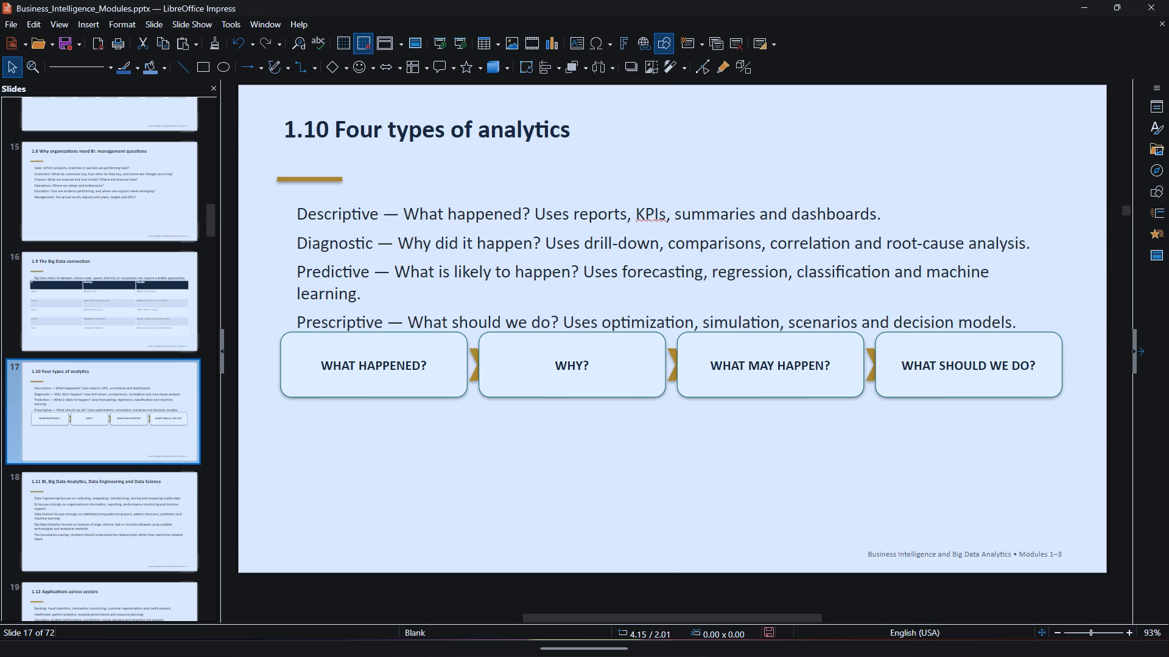
pyautogui.scroll(-1, 508, 215)
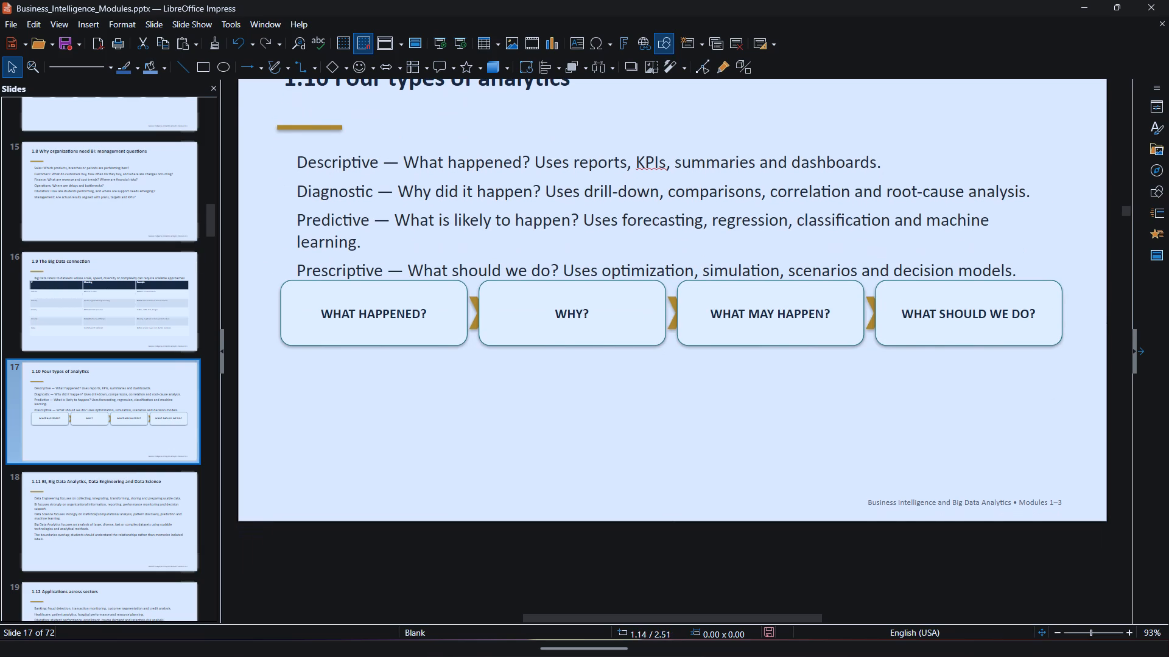
# On slide 17, "1.10 Four types of analytics", highlight the terms Descriptive, Diagnostic, Predictive and Prescriptive in Light Brick 4.
pyautogui.moveTo(379, 162); pyautogui.dragTo(318, 153)
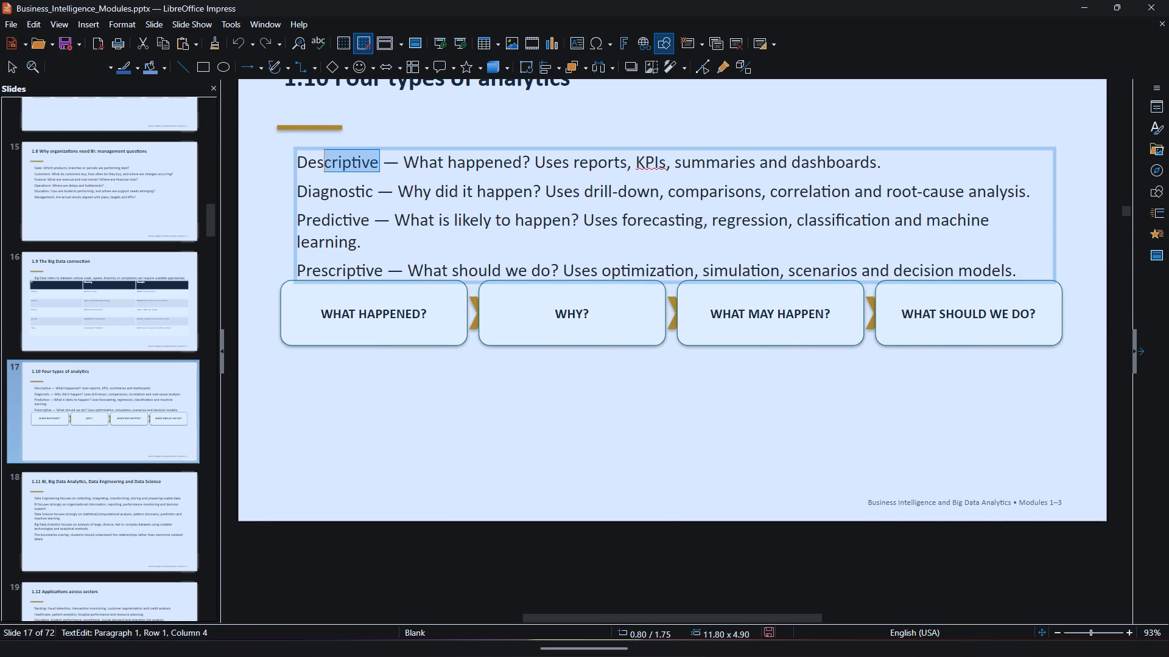
pyautogui.moveTo(318, 153); pyautogui.dragTo(301, 153)
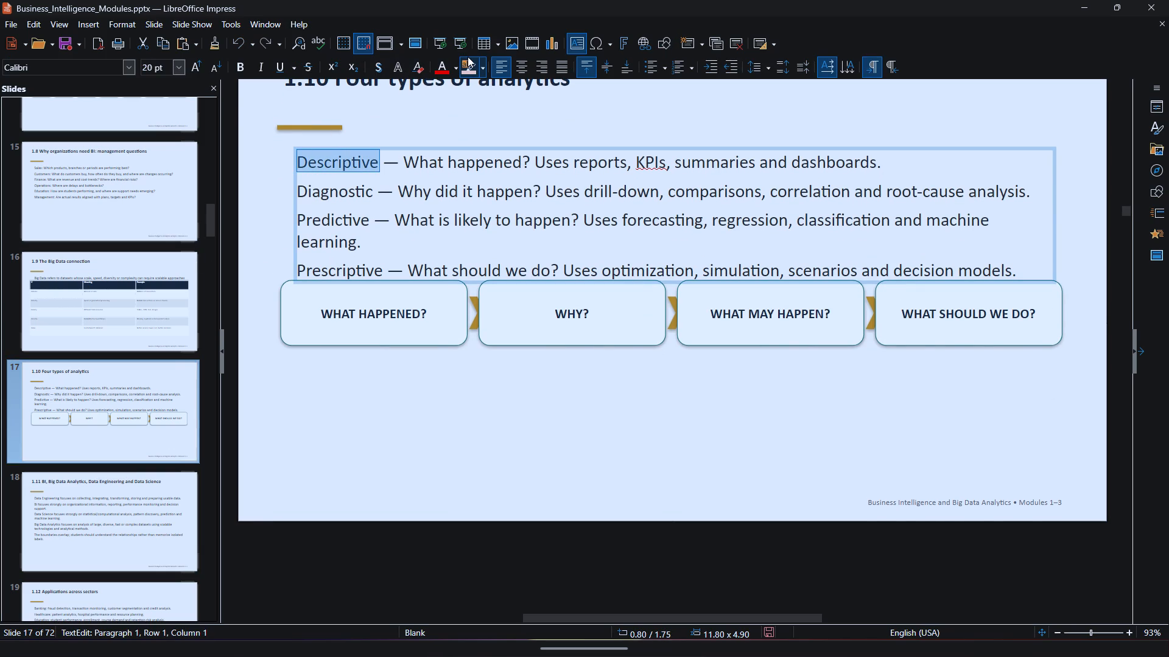
pyautogui.click(468, 57)
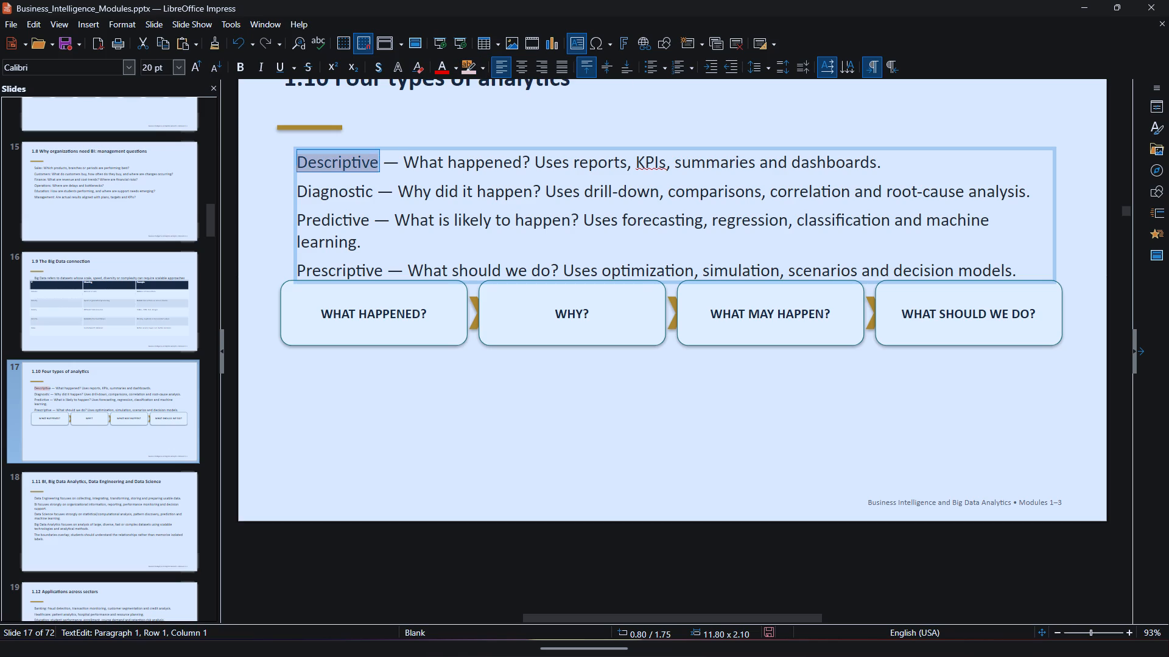
pyautogui.moveTo(370, 190); pyautogui.dragTo(304, 196)
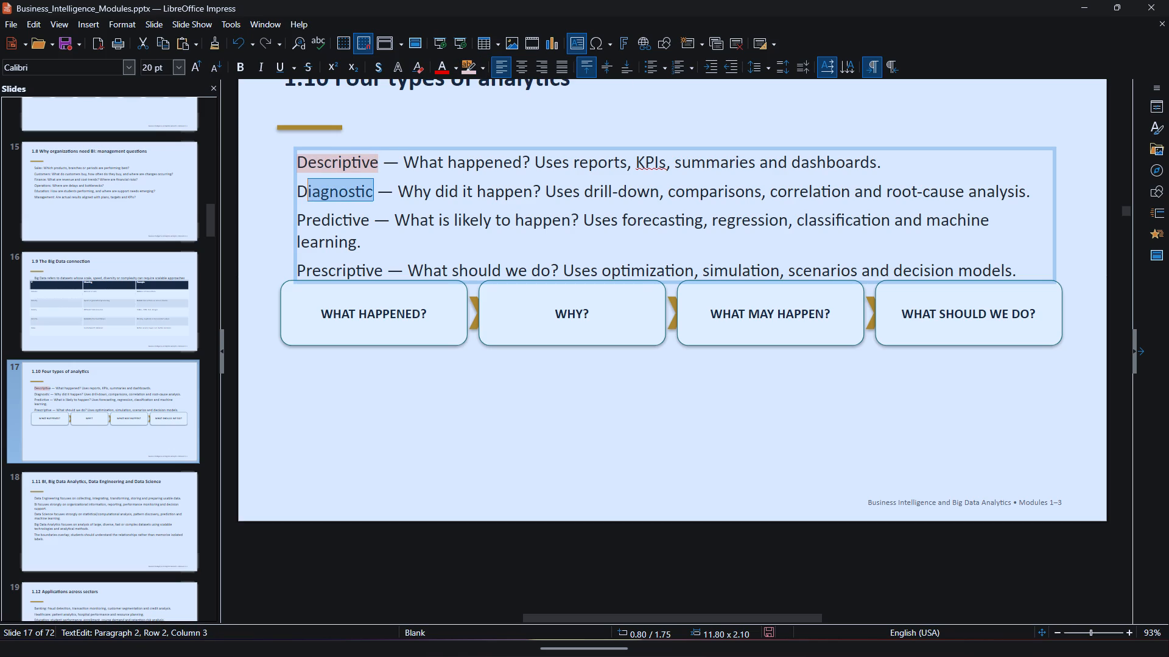
pyautogui.moveTo(304, 196); pyautogui.dragTo(297, 197)
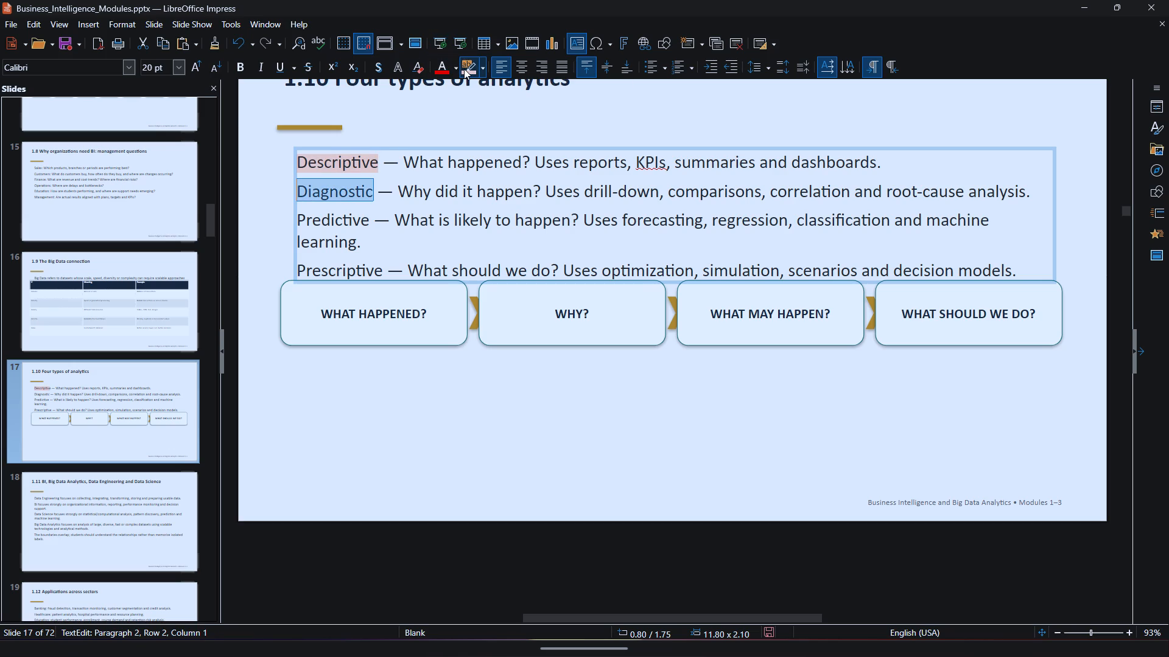
pyautogui.click(464, 69)
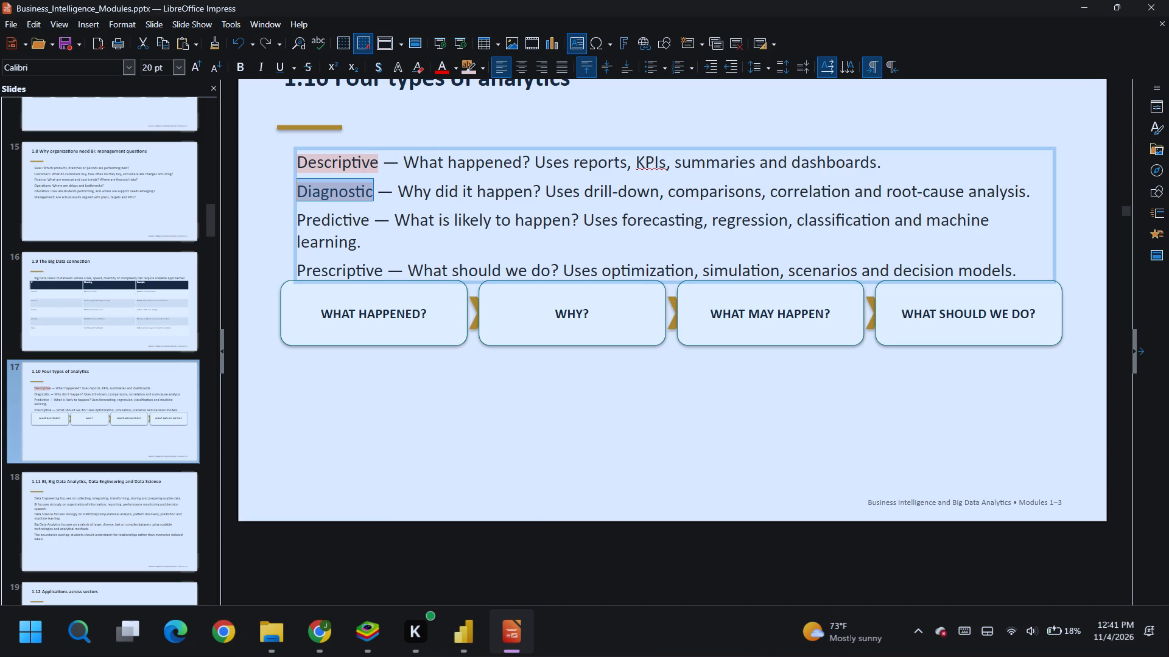
pyautogui.moveTo(373, 219); pyautogui.dragTo(303, 227)
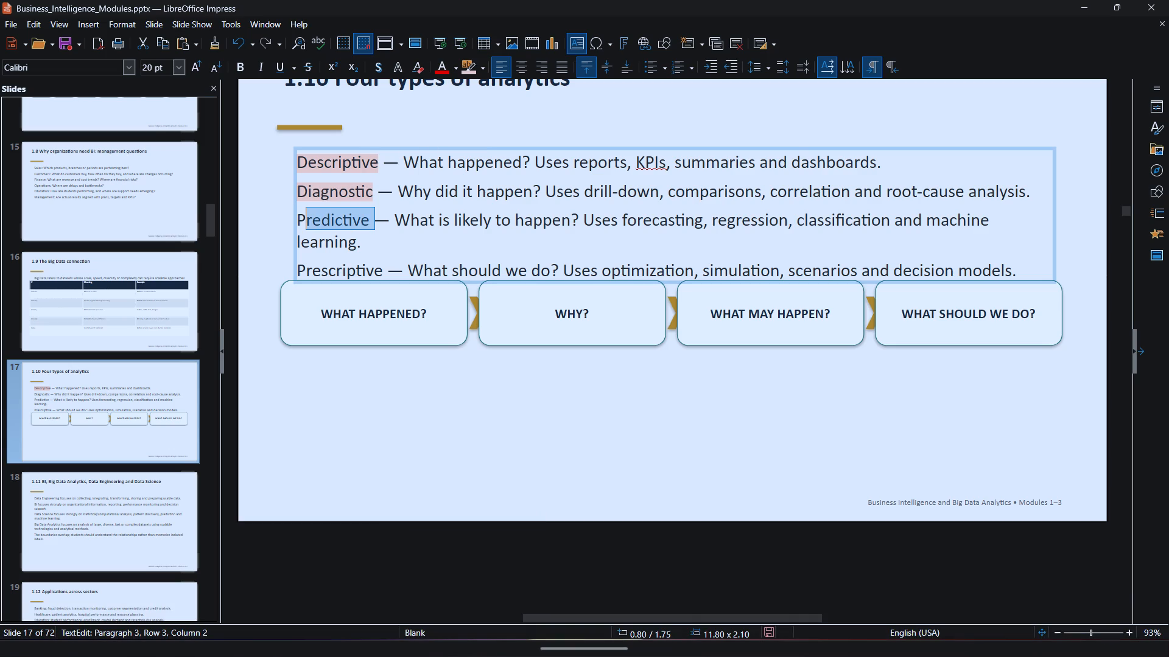
pyautogui.moveTo(303, 227); pyautogui.dragTo(298, 226)
pyautogui.click(465, 63)
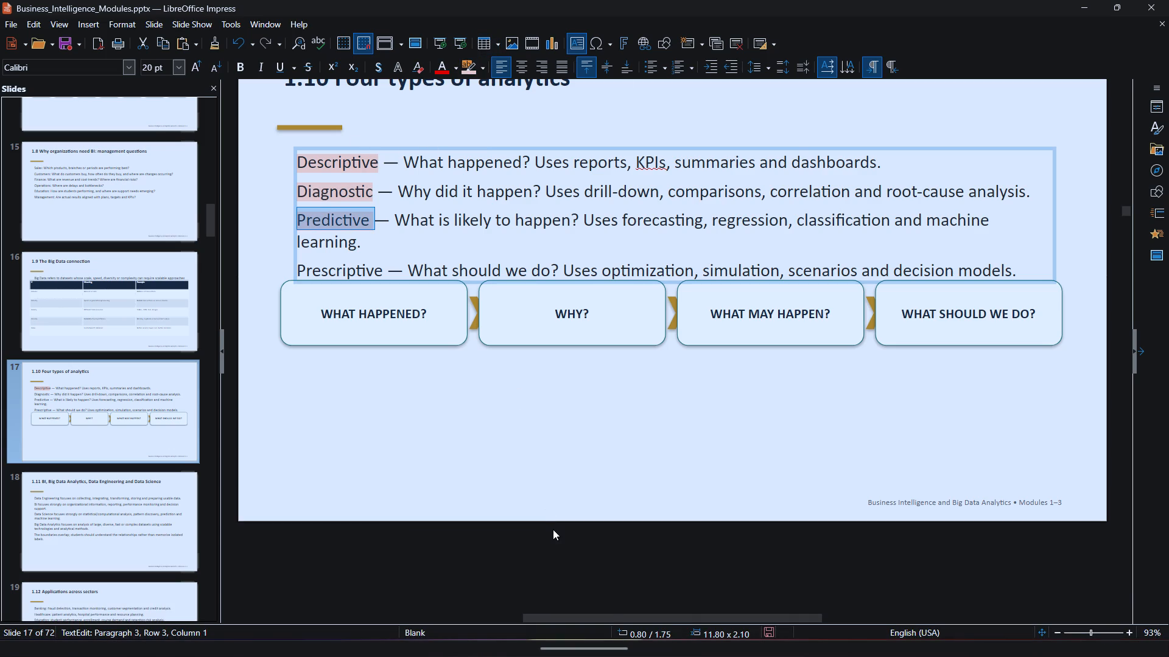
pyautogui.scroll(-1, 591, 451)
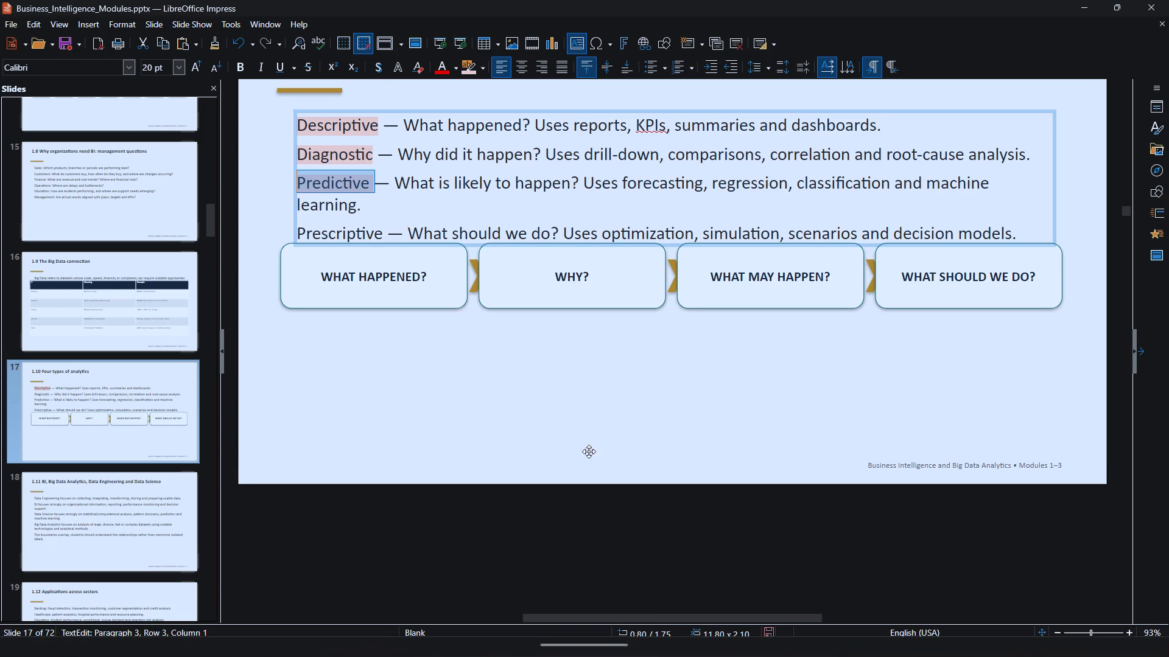
pyautogui.scroll(1, 419, 293)
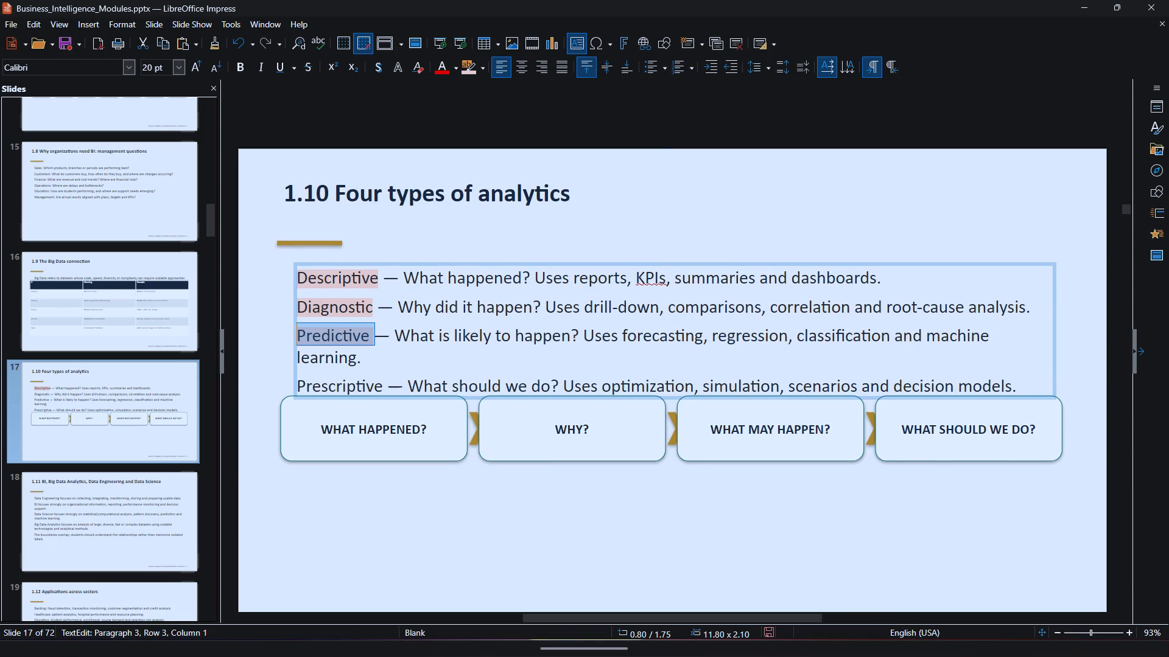
pyautogui.moveTo(379, 388); pyautogui.dragTo(304, 378)
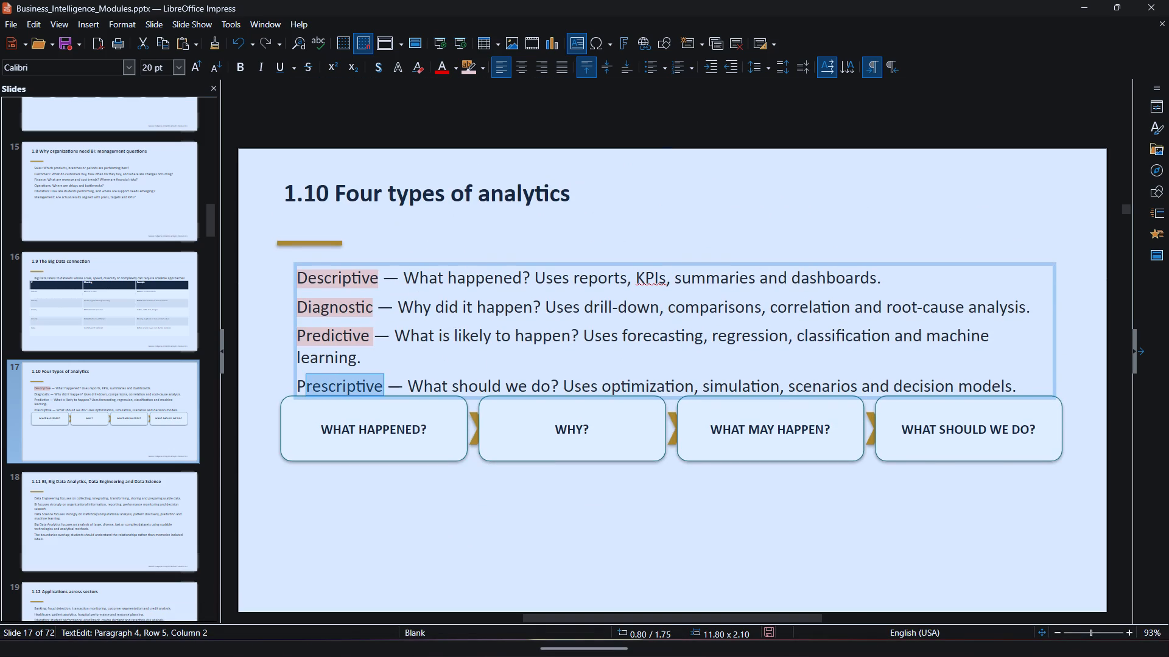
pyautogui.moveTo(304, 378); pyautogui.dragTo(297, 378)
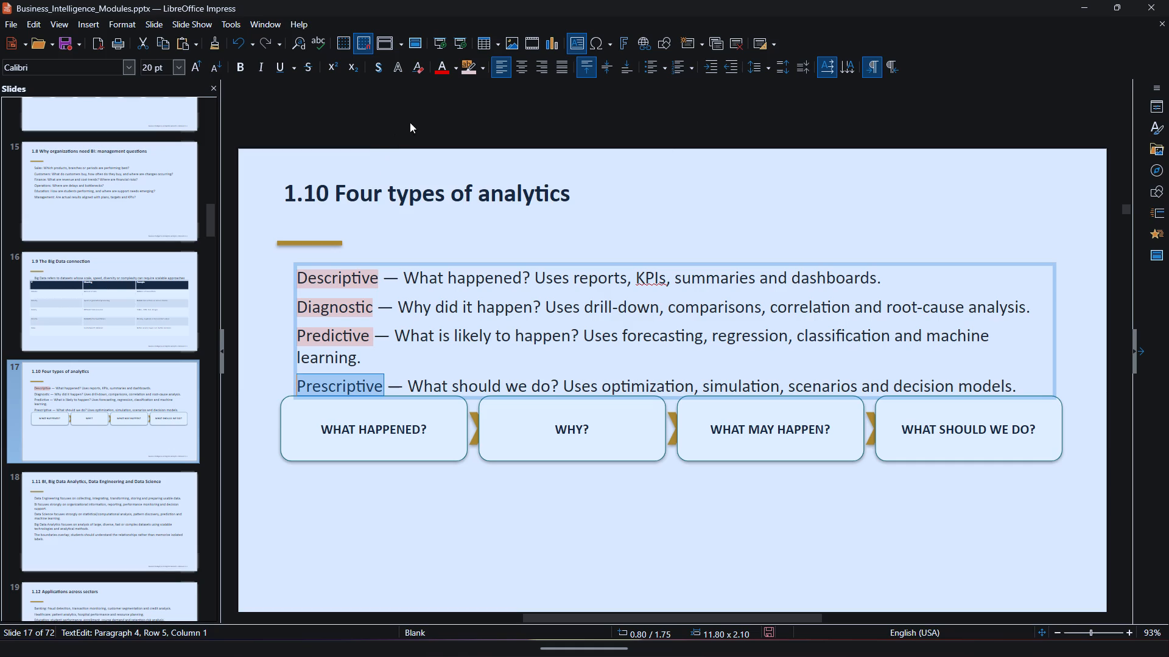
pyautogui.click(465, 62)
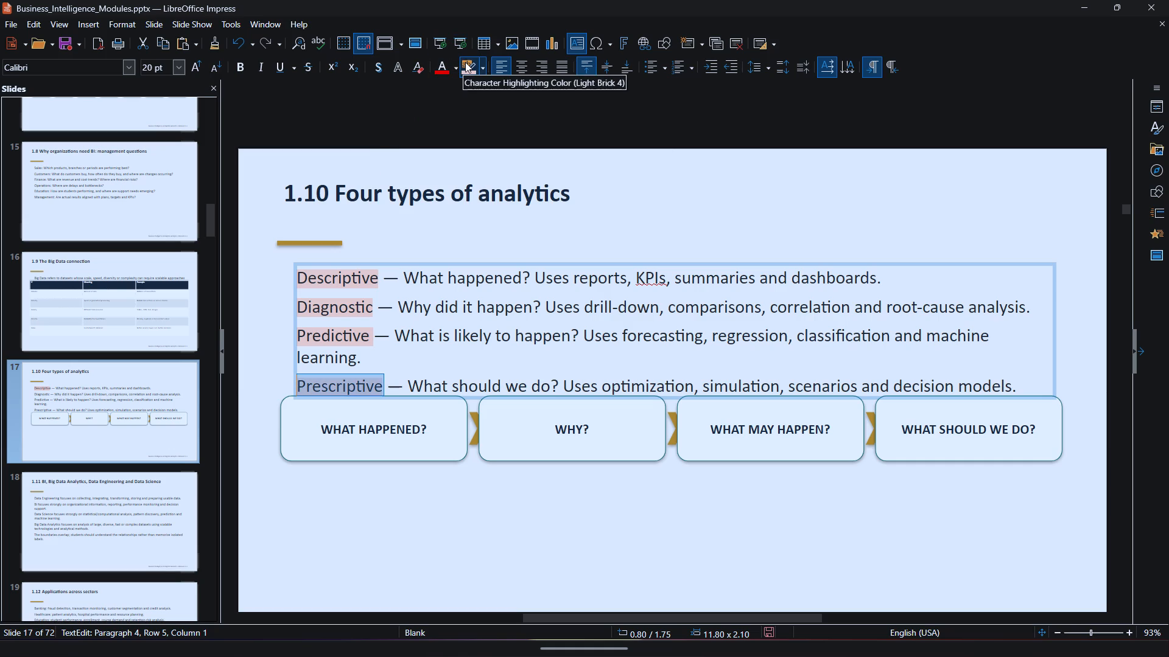
pyautogui.click(528, 224)
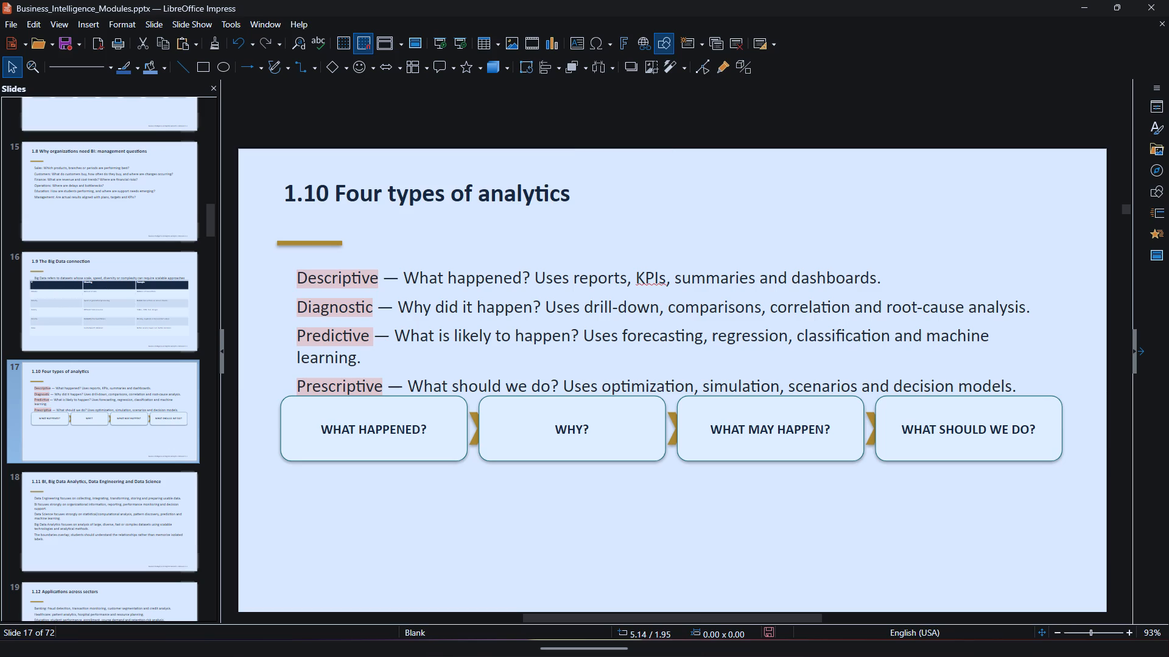
# Highlight "reports, KPIs, summaries and dashboards." in the Descriptive line and "drill-down, comparisons, correlation and root-cause analysis." in the Diagnostic line in Light Brick 4.
pyautogui.moveTo(573, 276); pyautogui.dragTo(883, 268)
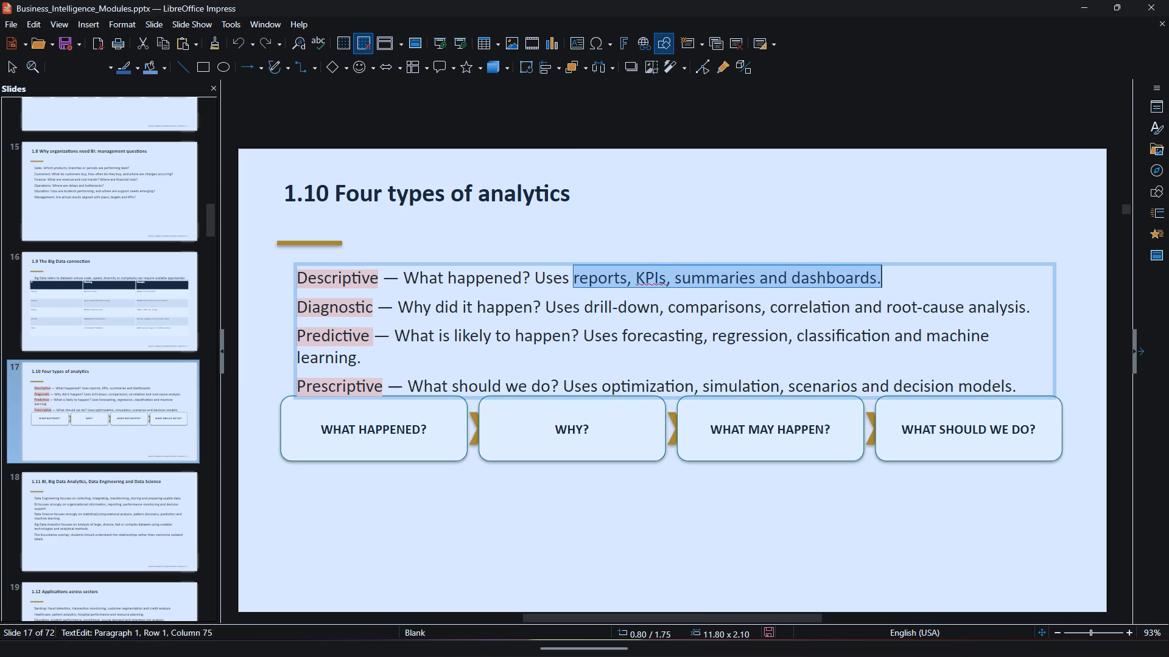
pyautogui.moveTo(883, 268); pyautogui.dragTo(885, 268)
pyautogui.click(468, 74)
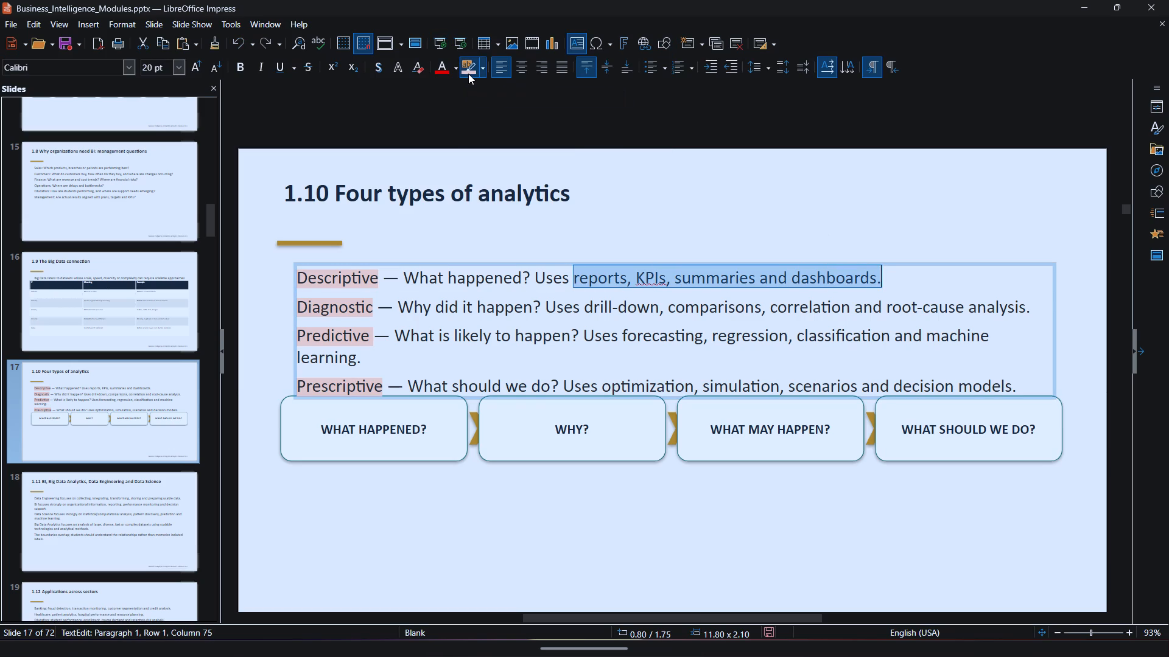
pyautogui.click(586, 331)
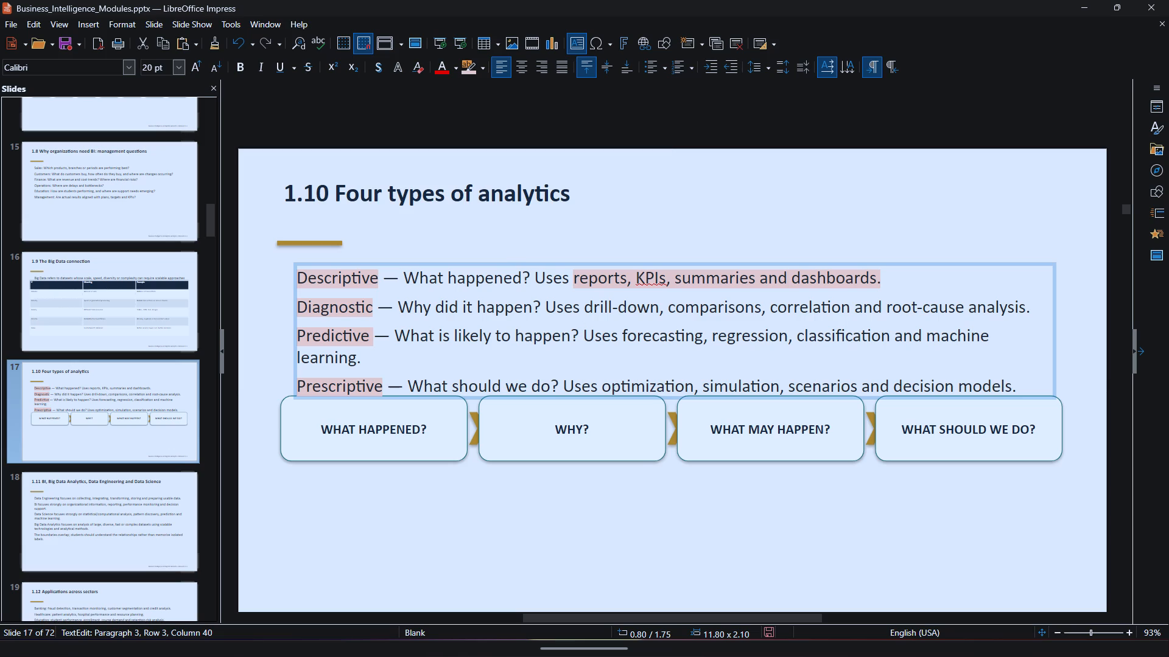
pyautogui.moveTo(583, 303); pyautogui.dragTo(790, 308)
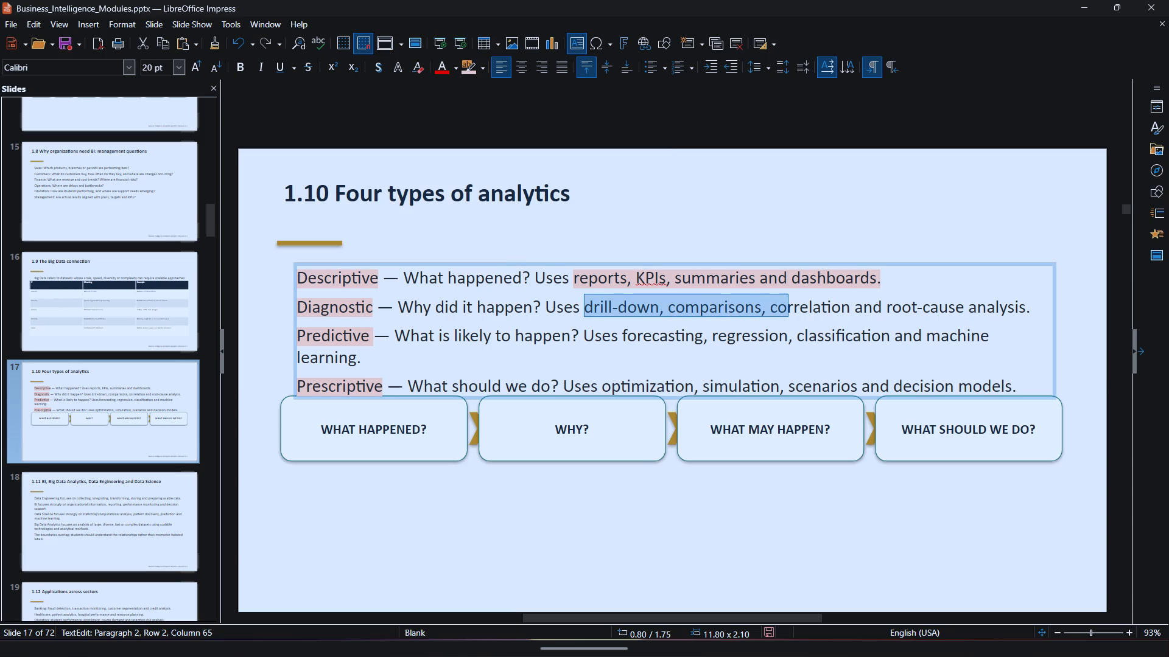
pyautogui.moveTo(790, 308); pyautogui.dragTo(865, 308)
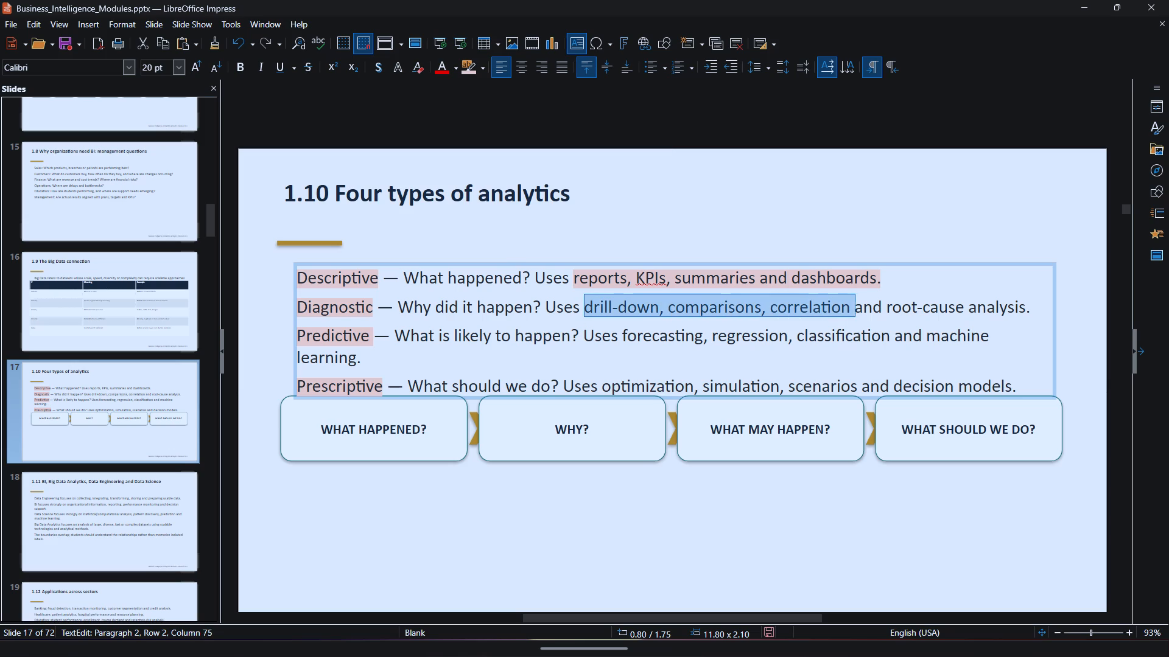
pyautogui.moveTo(865, 308); pyautogui.dragTo(1092, 315)
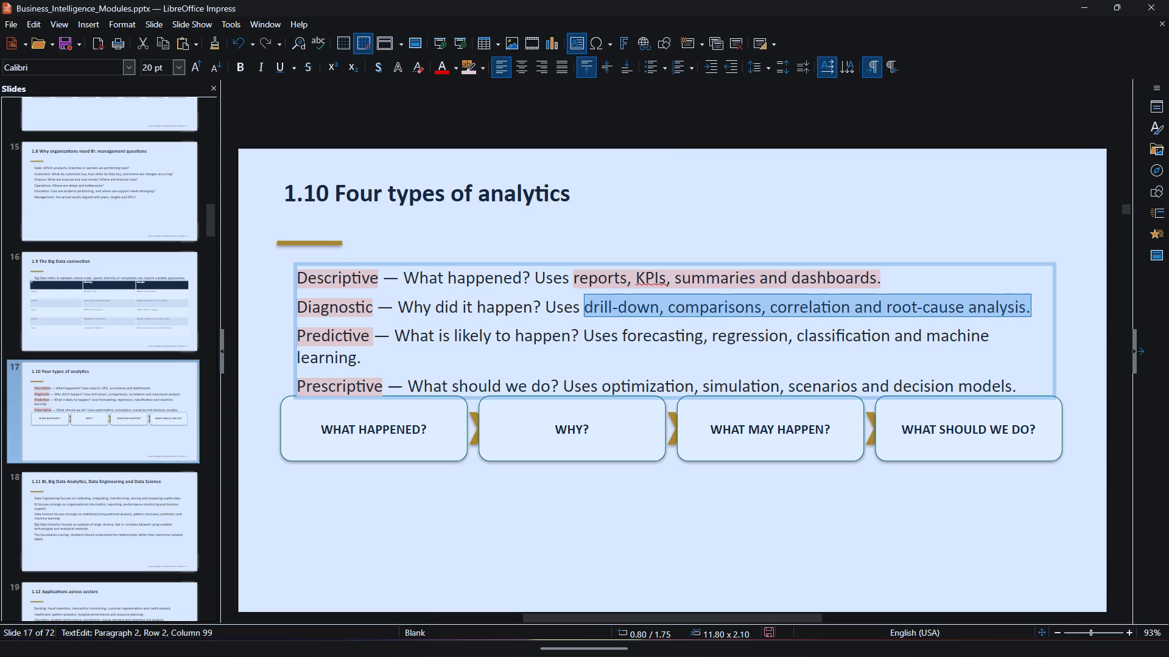
pyautogui.moveTo(1092, 315); pyautogui.dragTo(1103, 315)
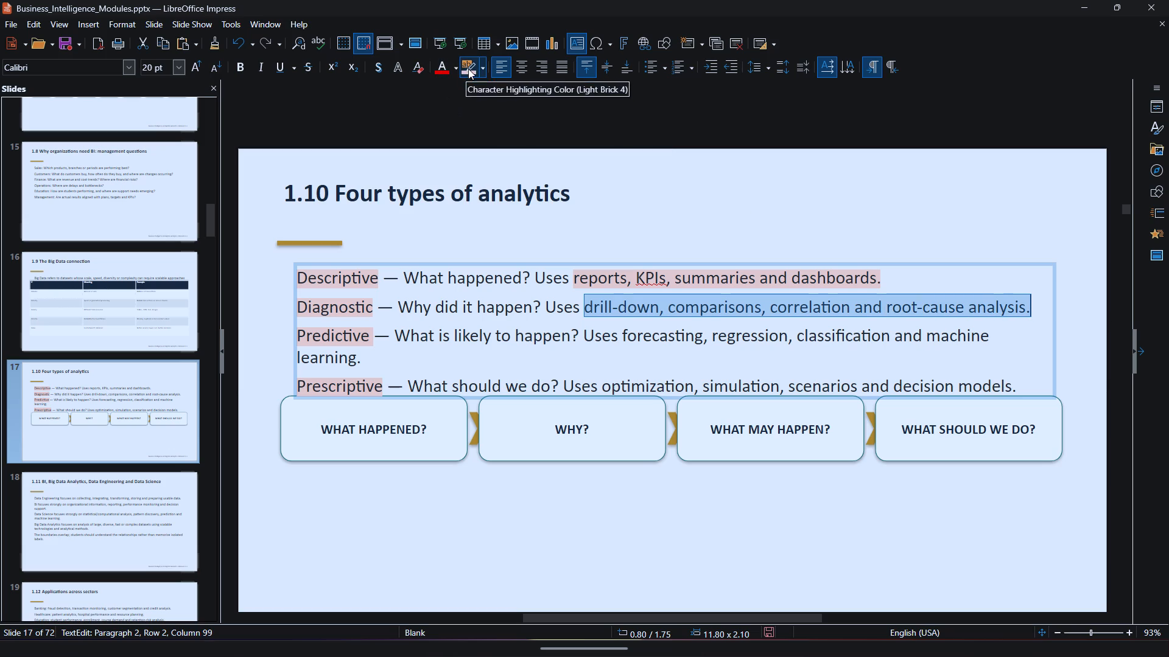
pyautogui.click(468, 69)
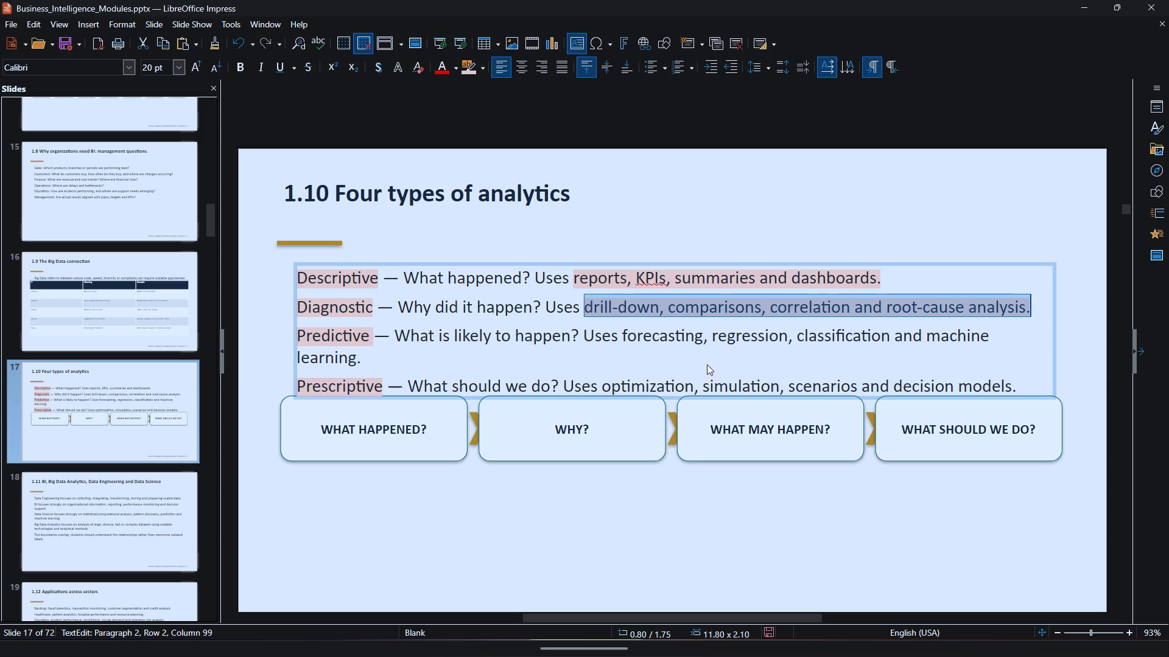
# Highlight "Uses forecasting, regression, classification and machine learning." in the Predictive line in Light Brick 4.
pyautogui.moveTo(580, 336); pyautogui.dragTo(573, 350)
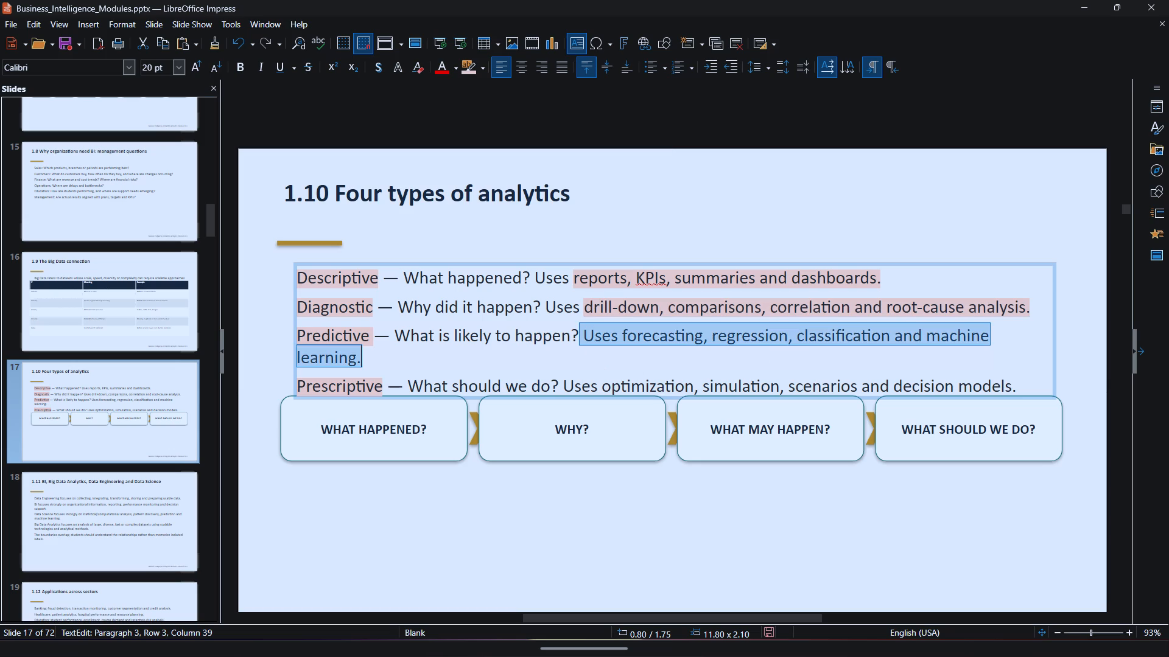
pyautogui.moveTo(573, 350); pyautogui.dragTo(559, 360)
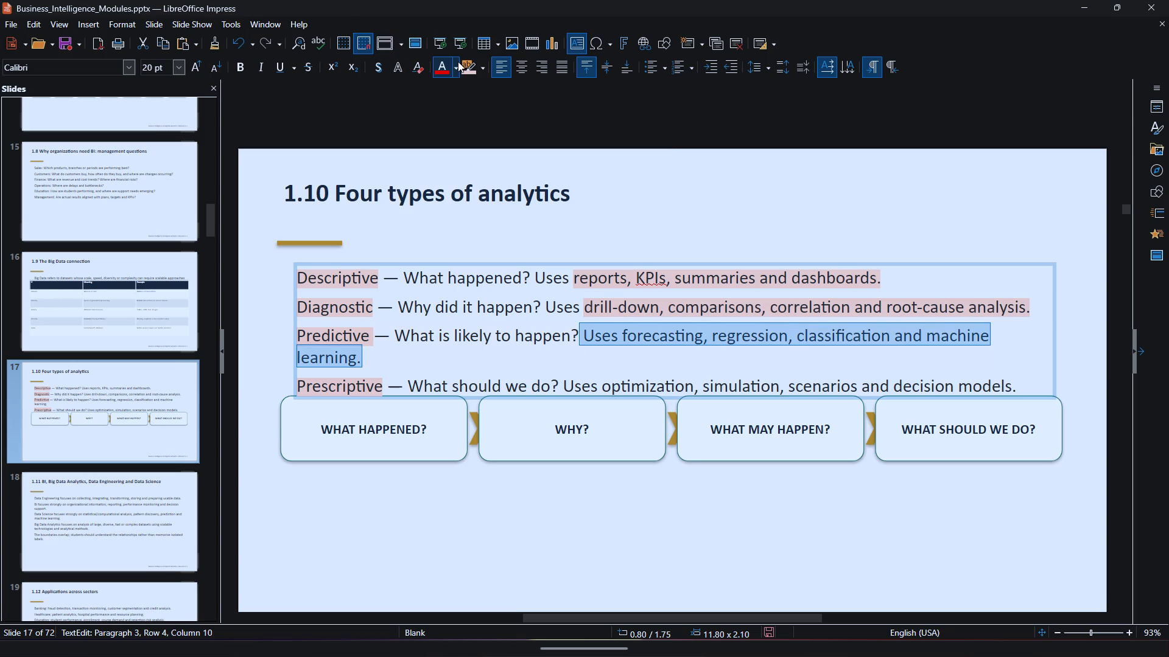
pyautogui.click(464, 68)
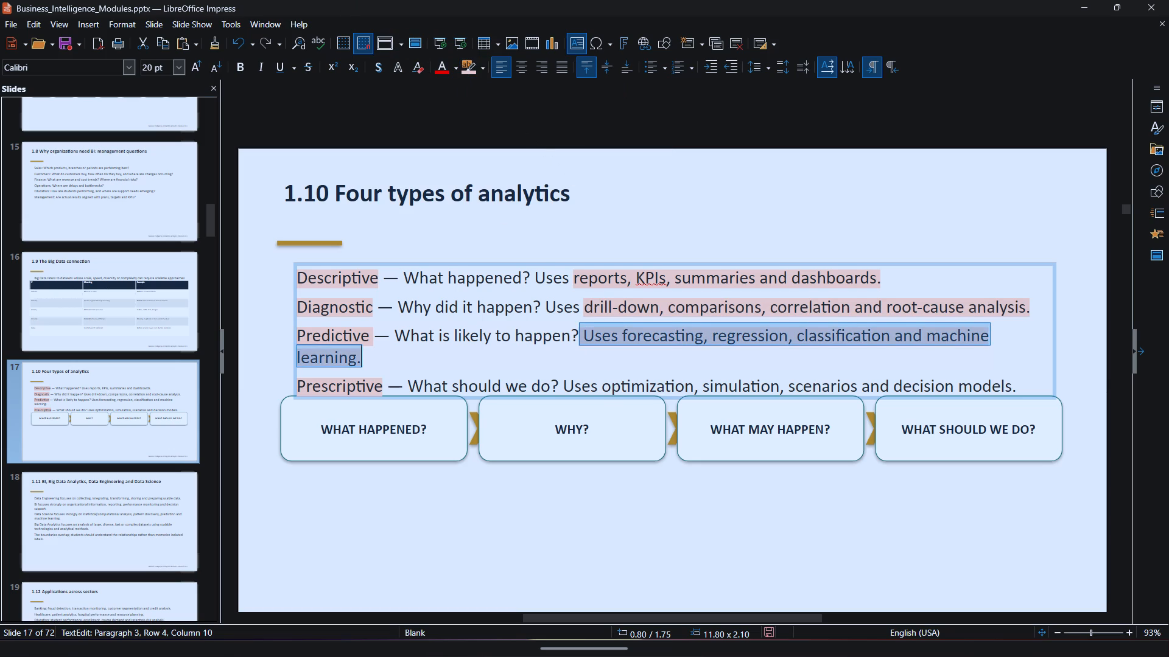
# Highlight "optimization, simulation, scenarios and decision models." in the Prescriptive line of slide 17 in Light Brick 4.
pyautogui.scroll(-1, 574, 198)
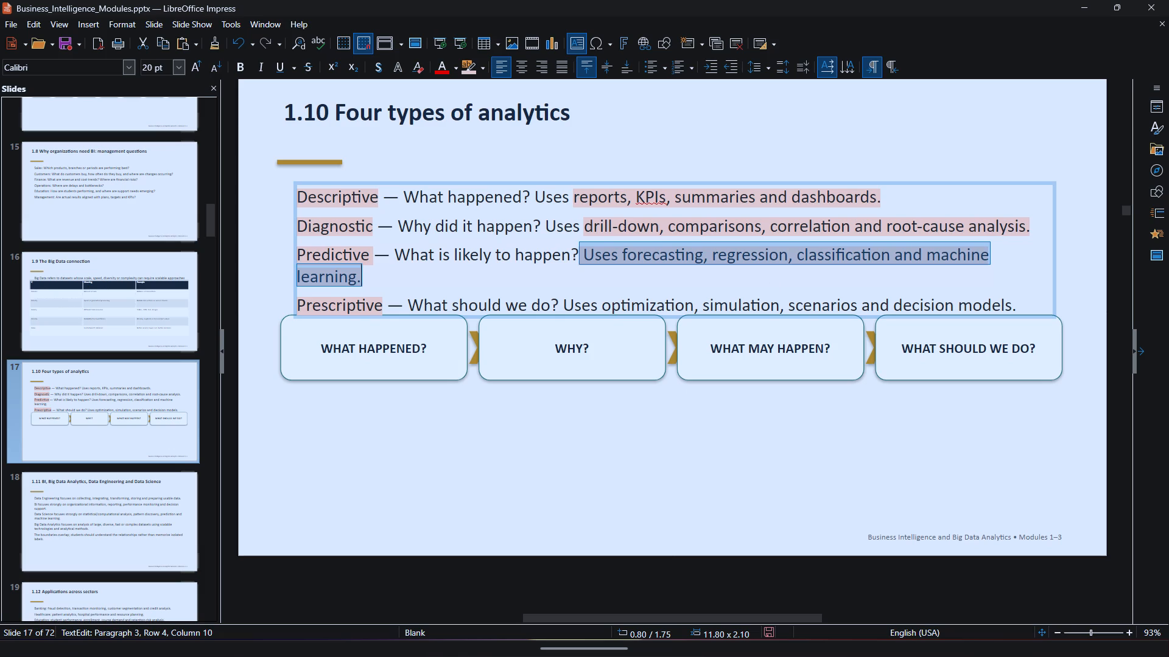
pyautogui.moveTo(605, 304); pyautogui.dragTo(805, 298)
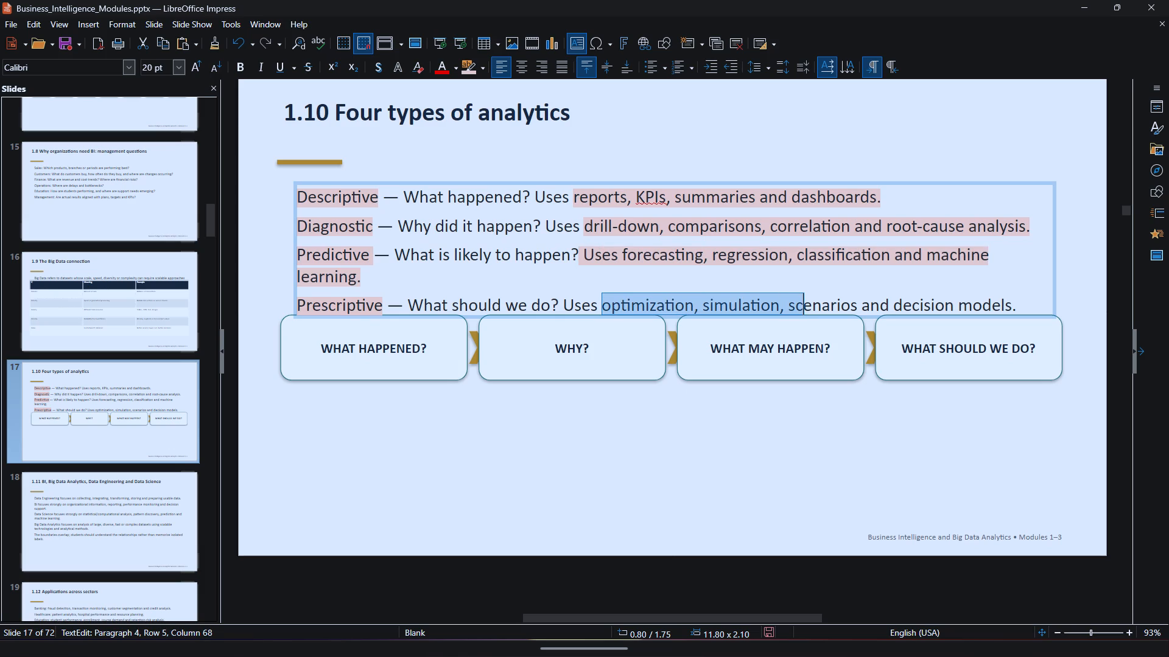
pyautogui.moveTo(805, 298); pyautogui.dragTo(860, 291)
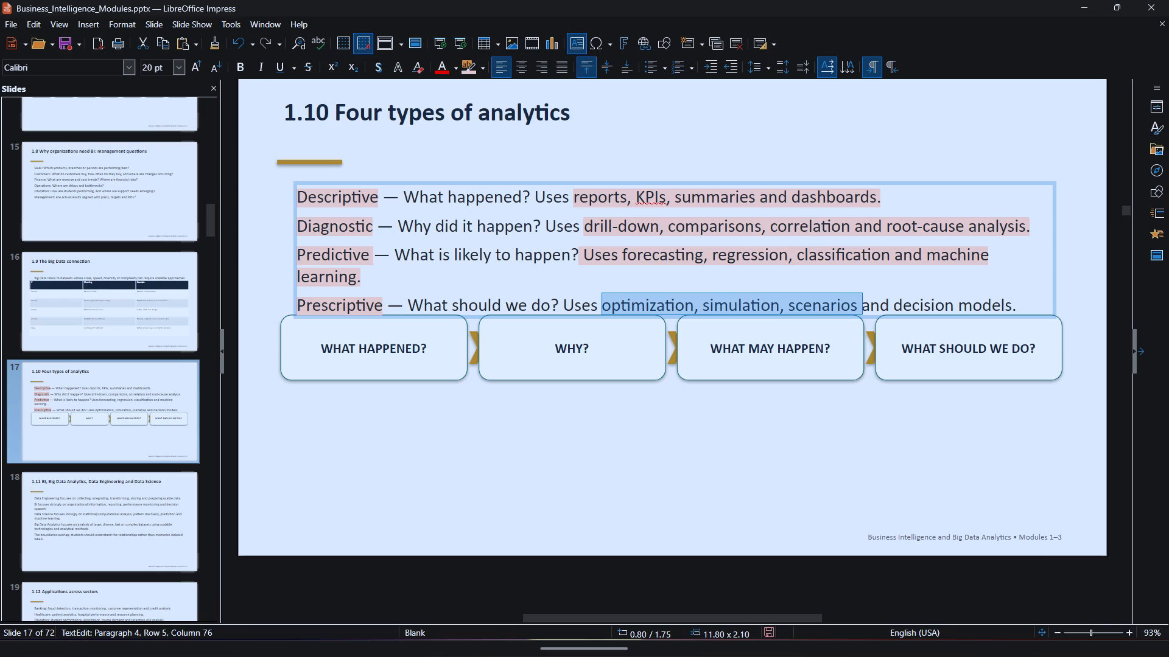
pyautogui.moveTo(860, 291); pyautogui.dragTo(921, 305)
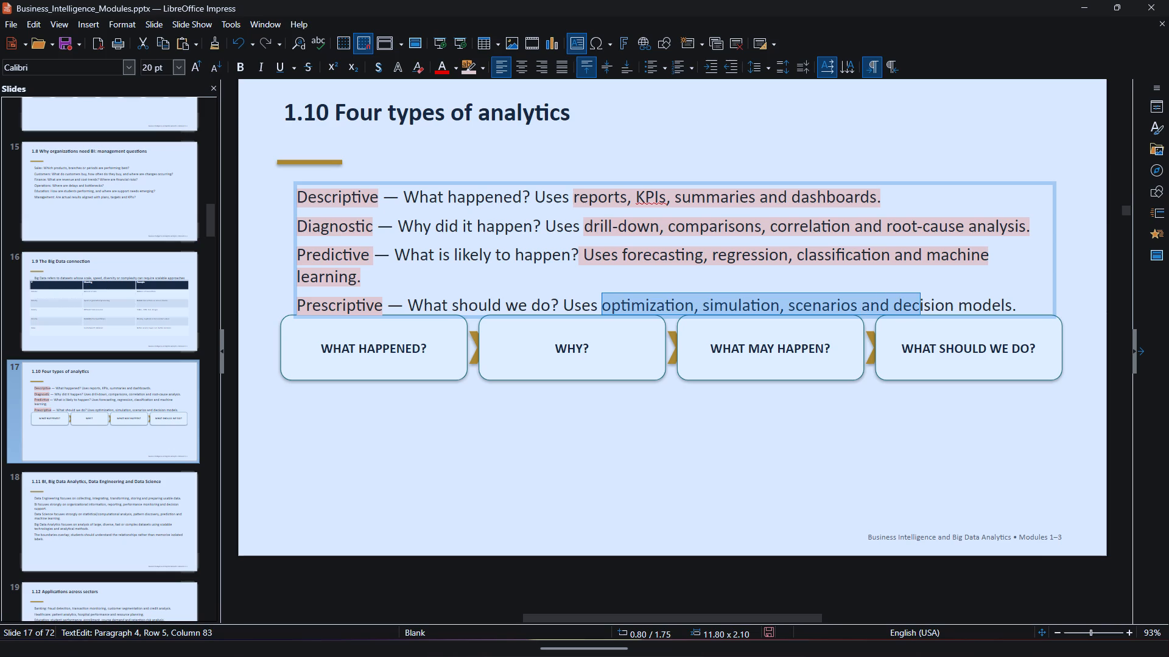
pyautogui.moveTo(921, 305); pyautogui.dragTo(1068, 288)
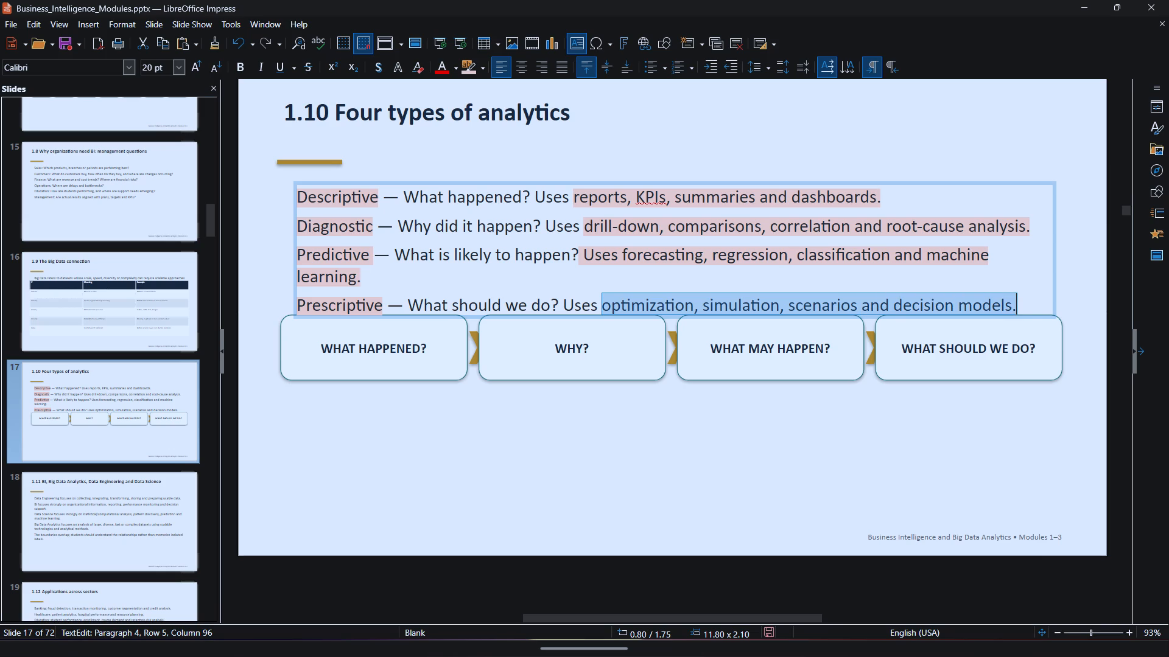
pyautogui.moveTo(1068, 288); pyautogui.dragTo(997, 248)
pyautogui.click(1020, 295)
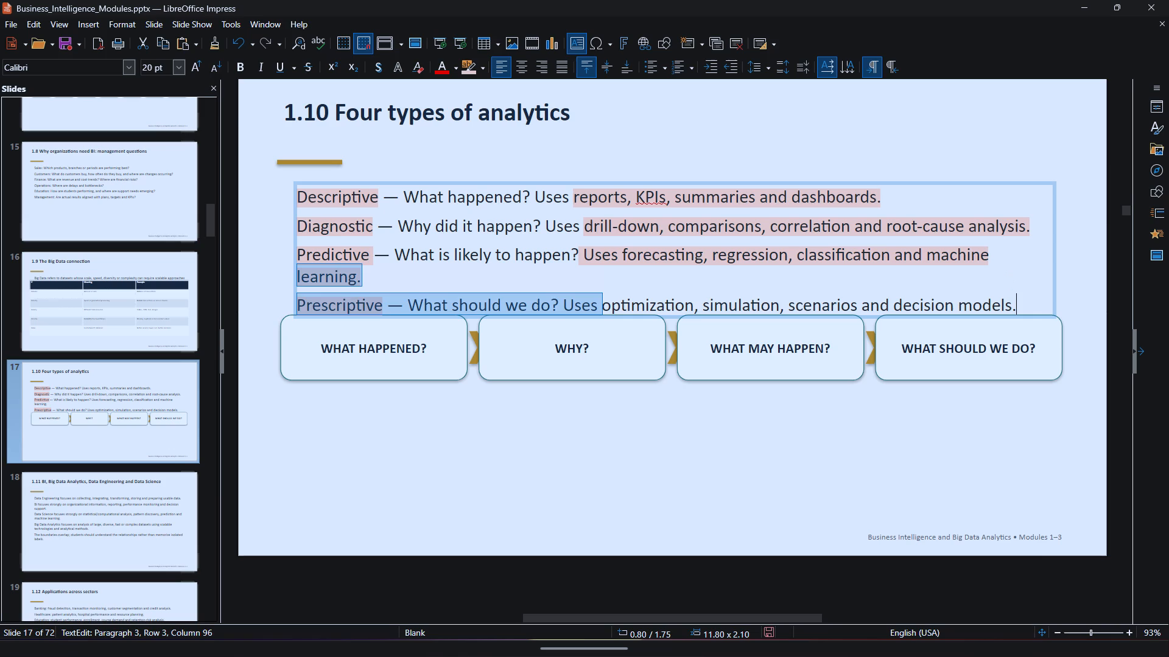
pyautogui.moveTo(1020, 295); pyautogui.dragTo(699, 305)
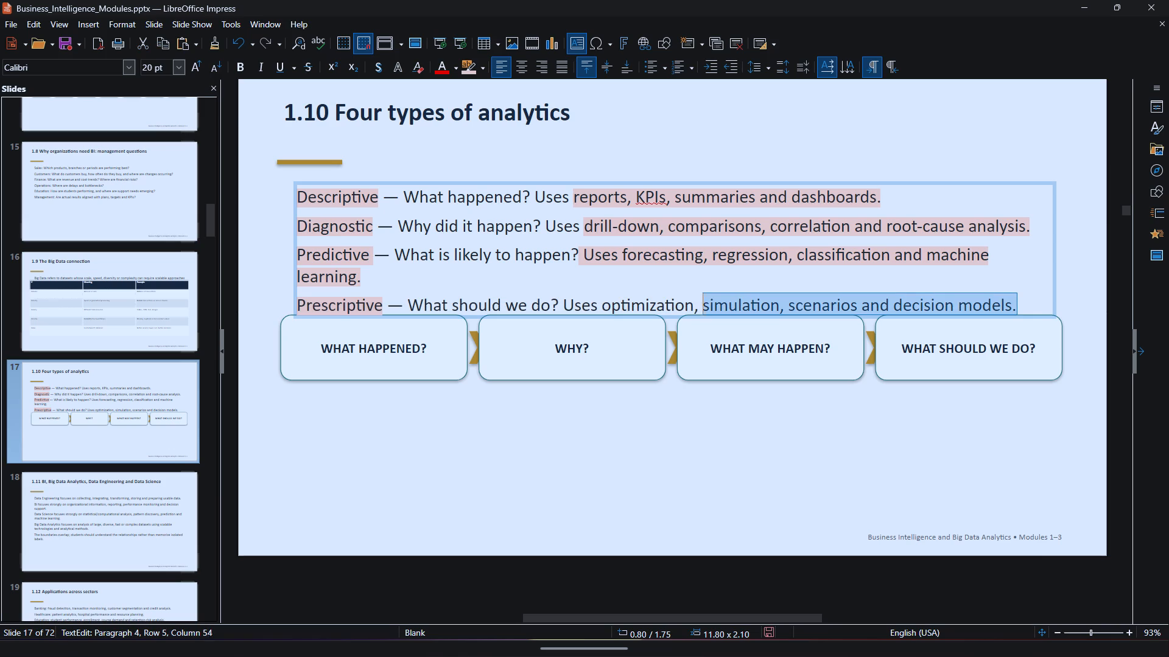
pyautogui.moveTo(699, 305); pyautogui.dragTo(620, 324)
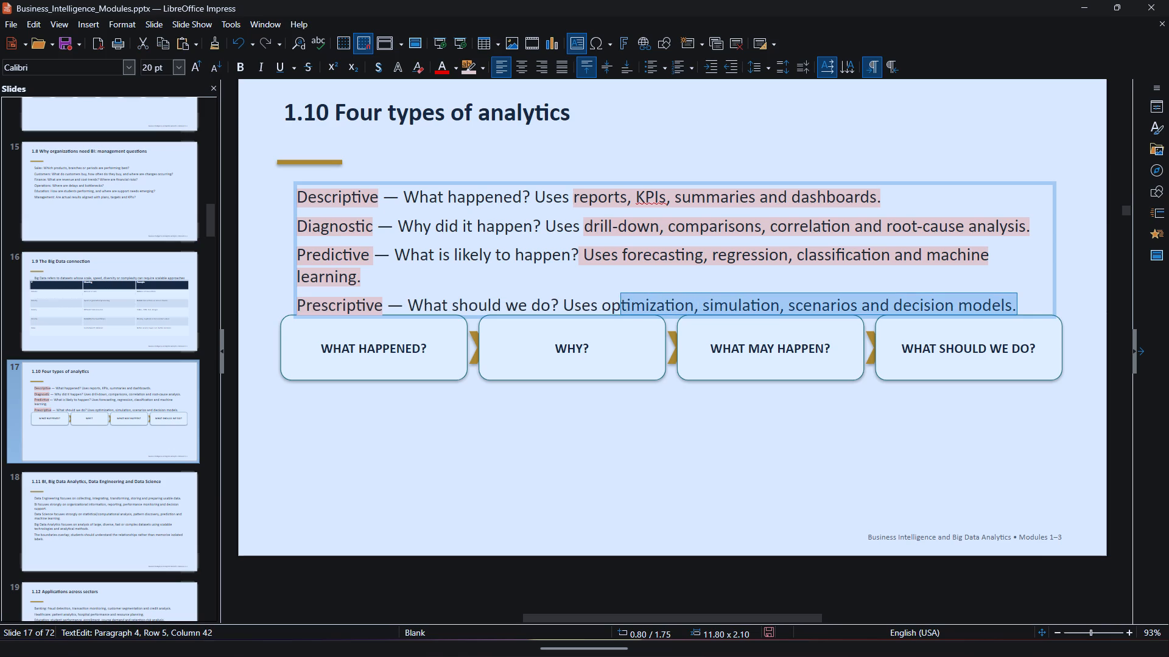
pyautogui.moveTo(620, 324); pyautogui.dragTo(603, 310)
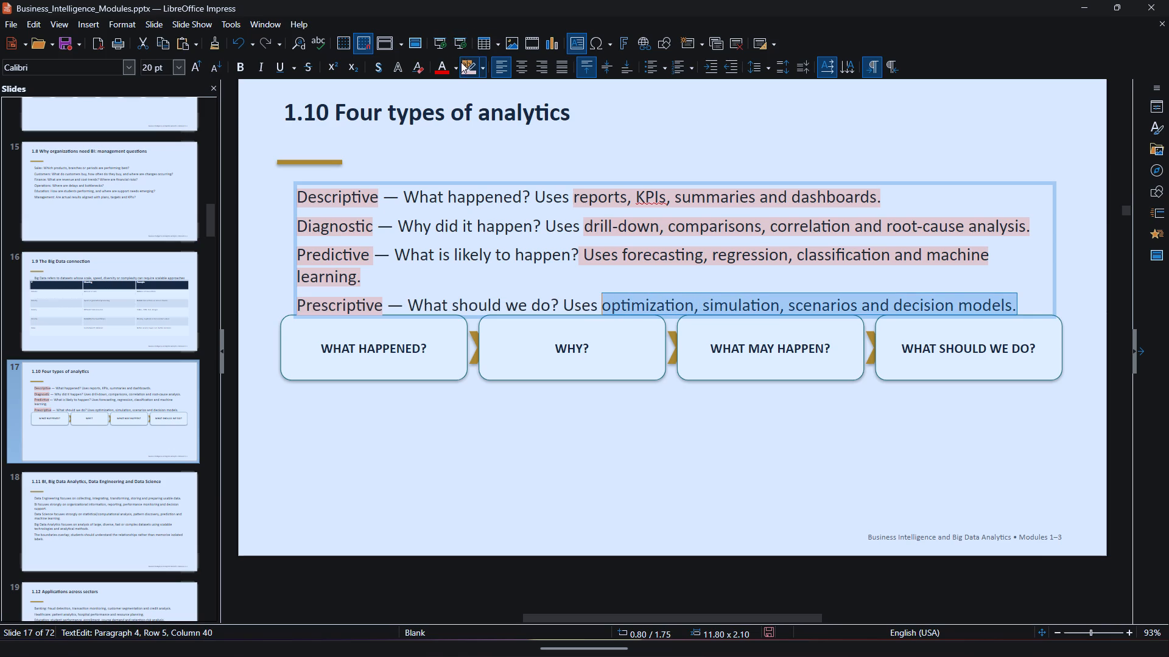
pyautogui.click(462, 65)
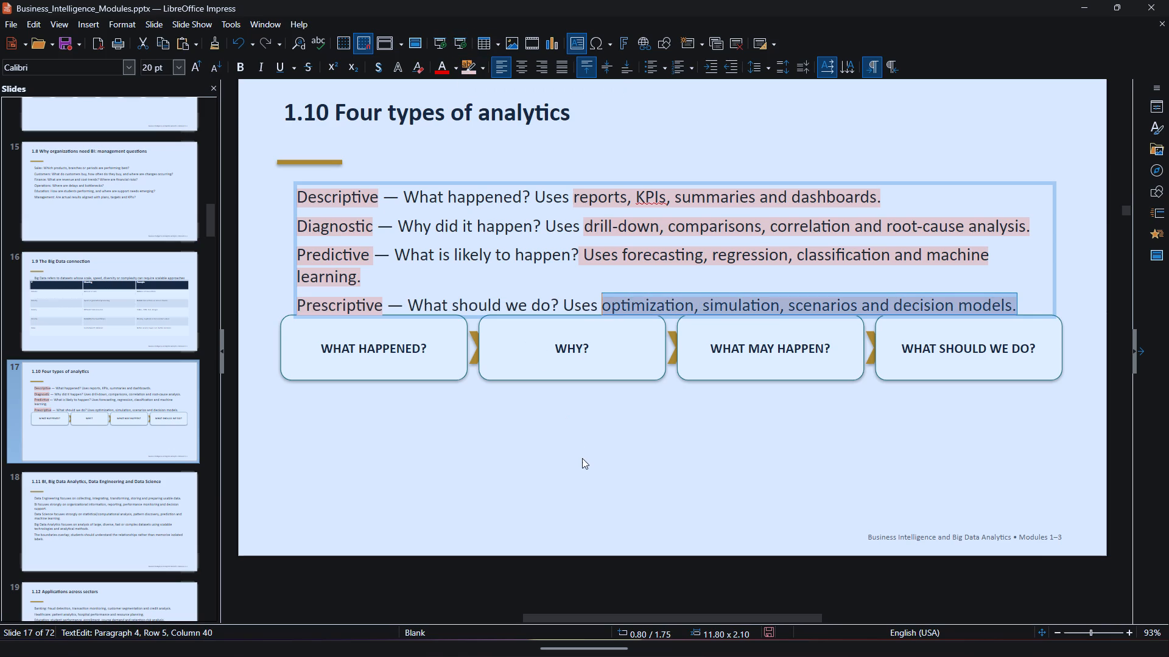
pyautogui.click(582, 458)
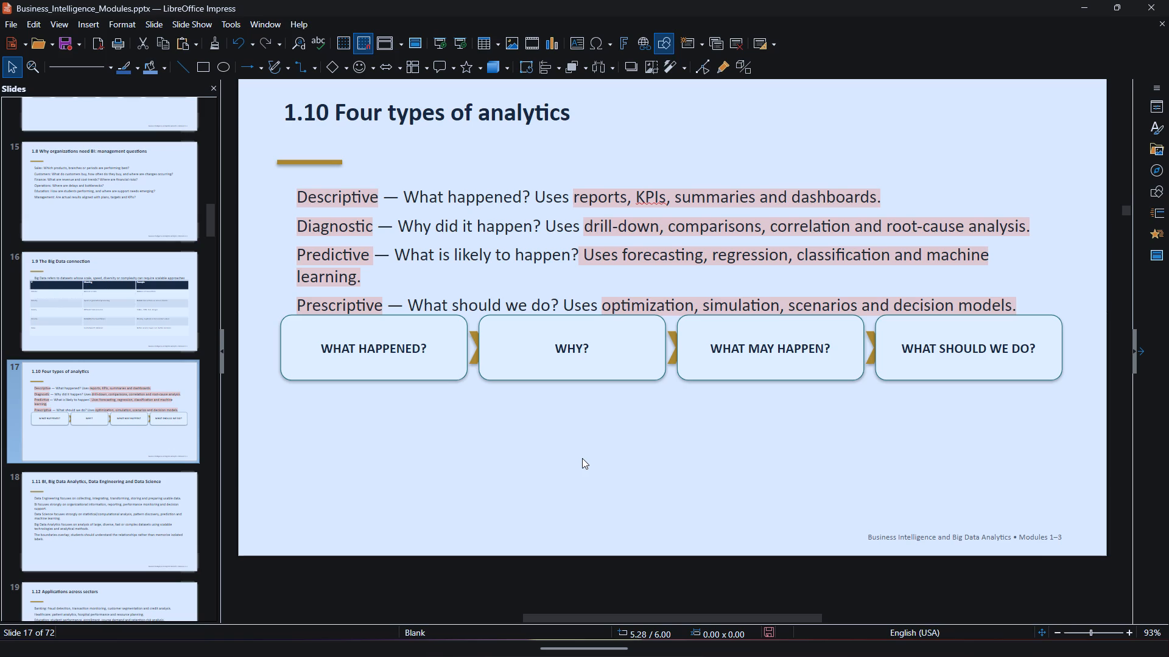
# On slide 18, "1.11 BI, Big Data Analytics, Data Engineering and Data Science", highlight the four leading discipline names in Light Brick 4.
pyautogui.click(139, 480)
pyautogui.click(144, 409)
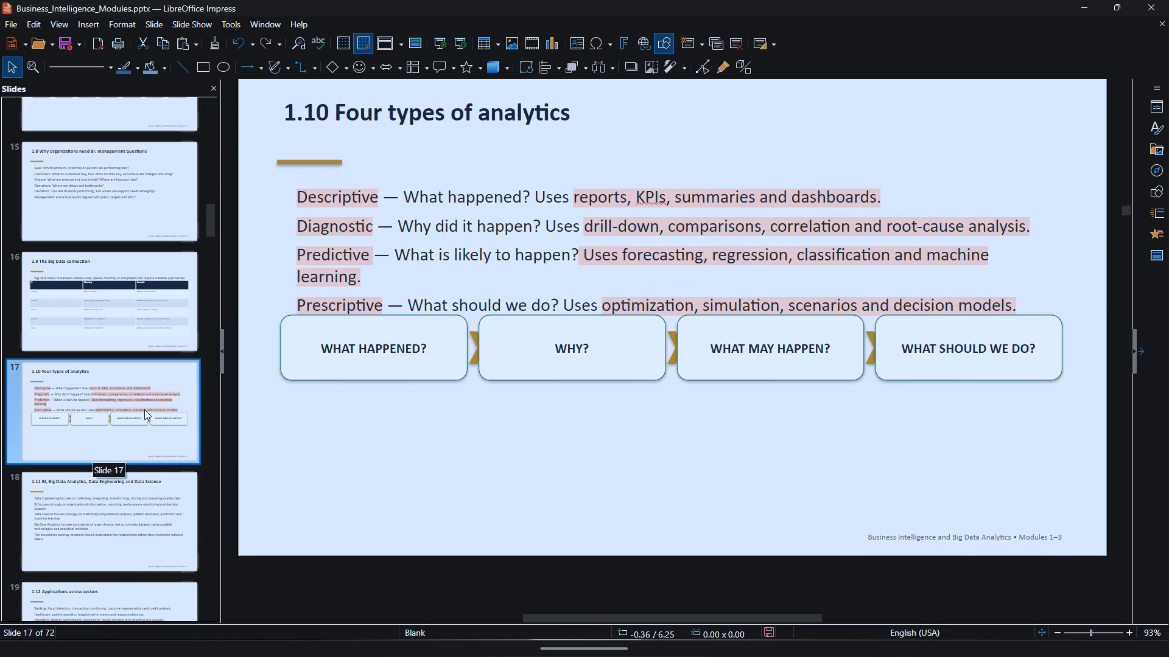
pyautogui.click(142, 498)
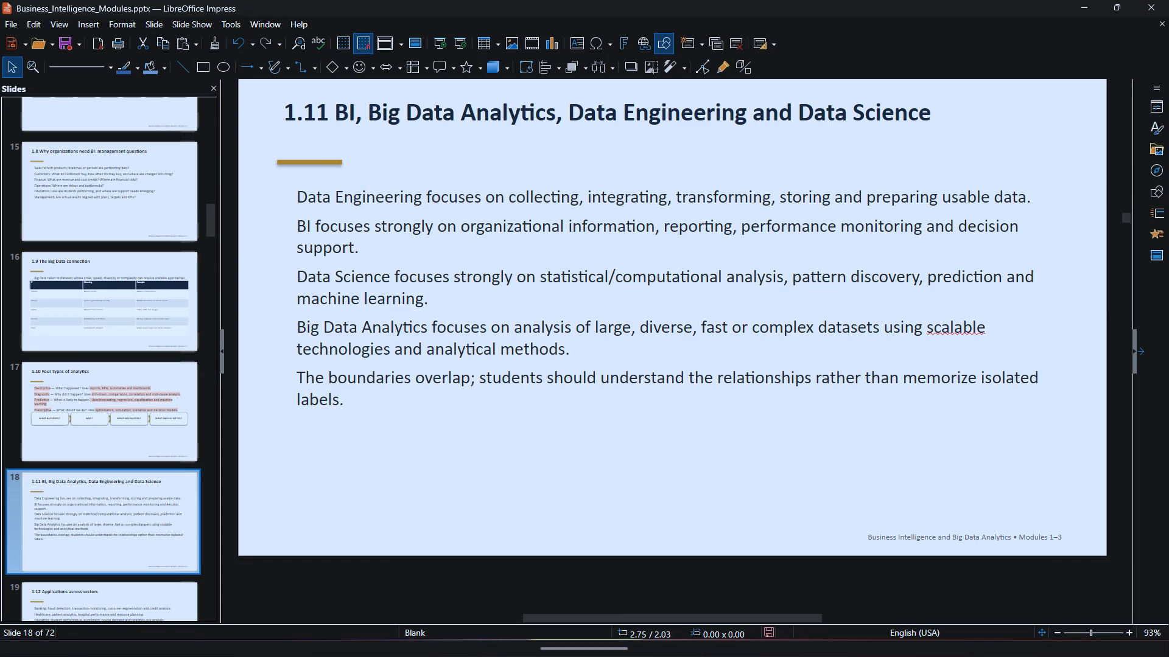
pyautogui.moveTo(417, 200); pyautogui.dragTo(396, 184)
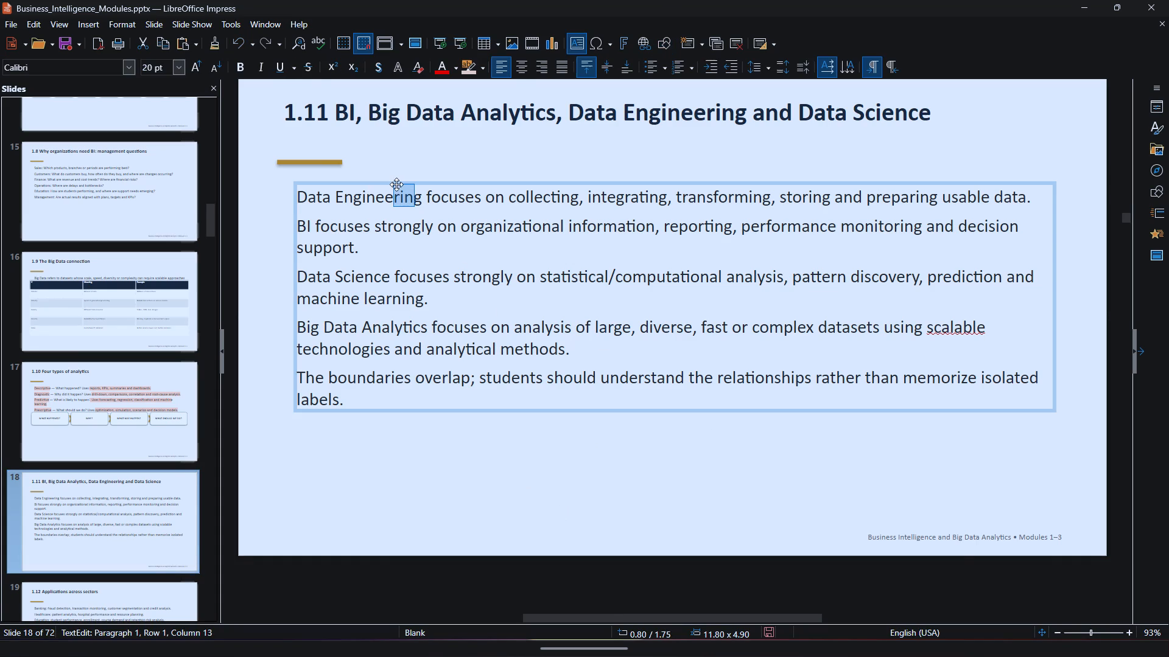
pyautogui.moveTo(301, 195); pyautogui.dragTo(416, 189)
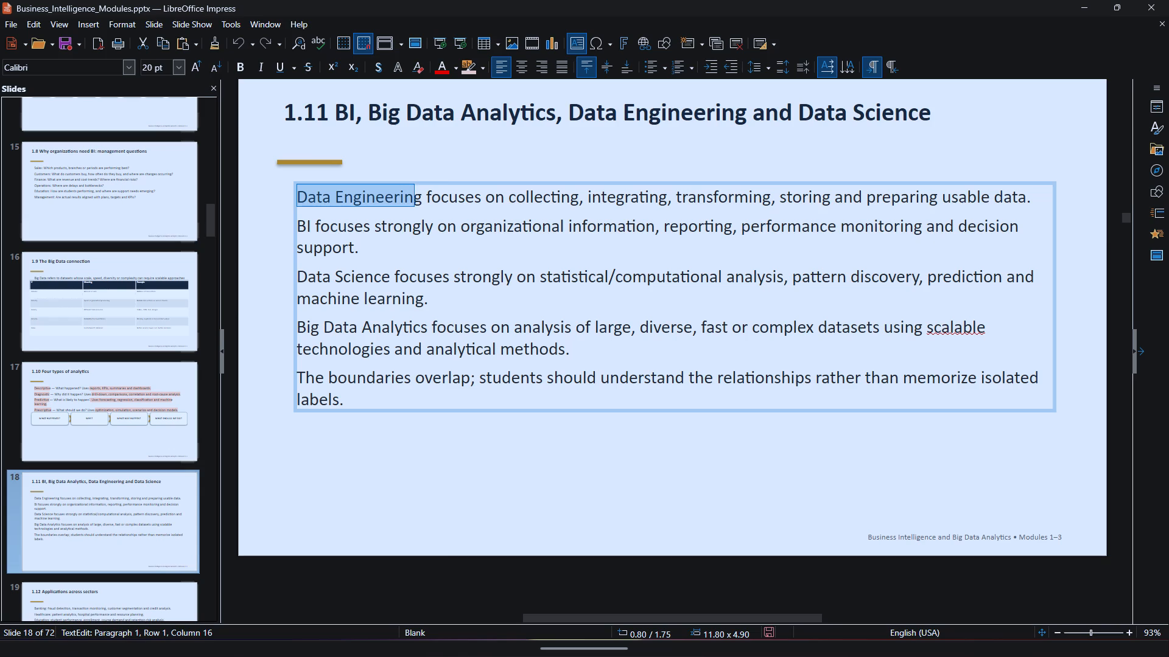
pyautogui.moveTo(416, 189); pyautogui.dragTo(424, 195)
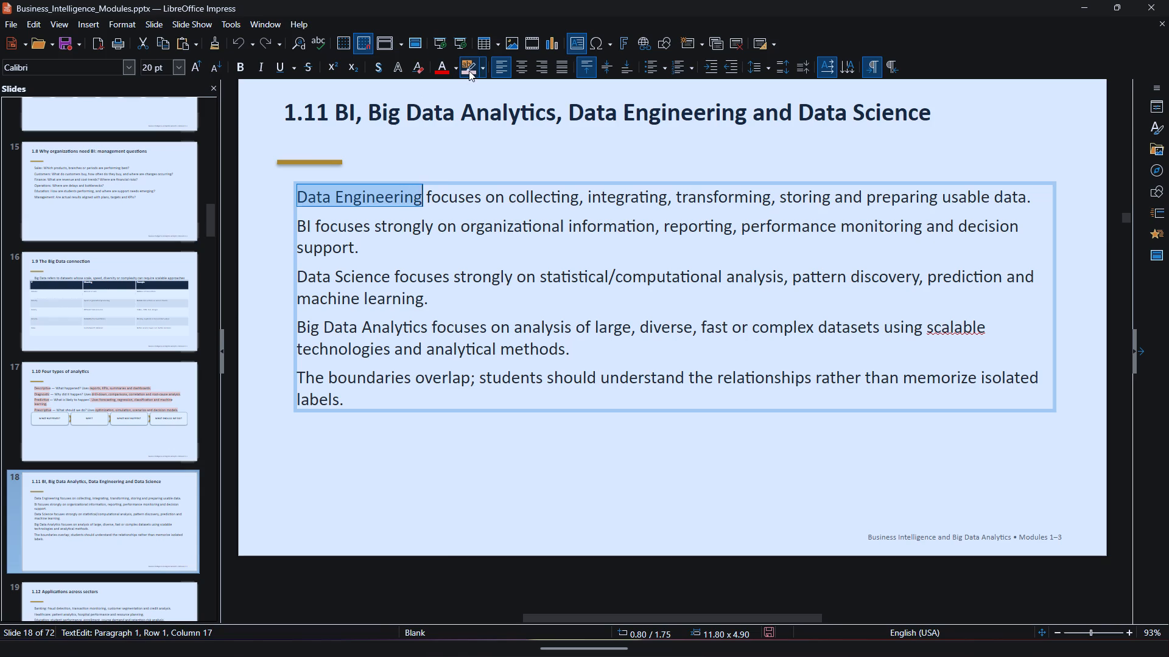
pyautogui.click(469, 71)
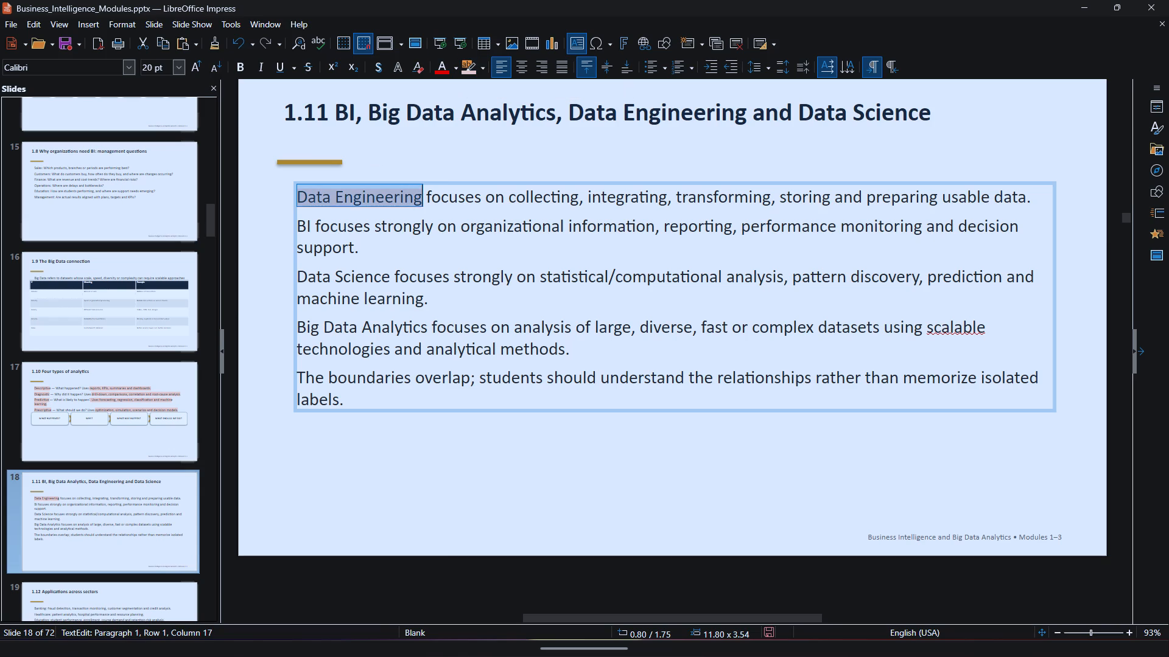
pyautogui.moveTo(312, 227); pyautogui.dragTo(289, 227)
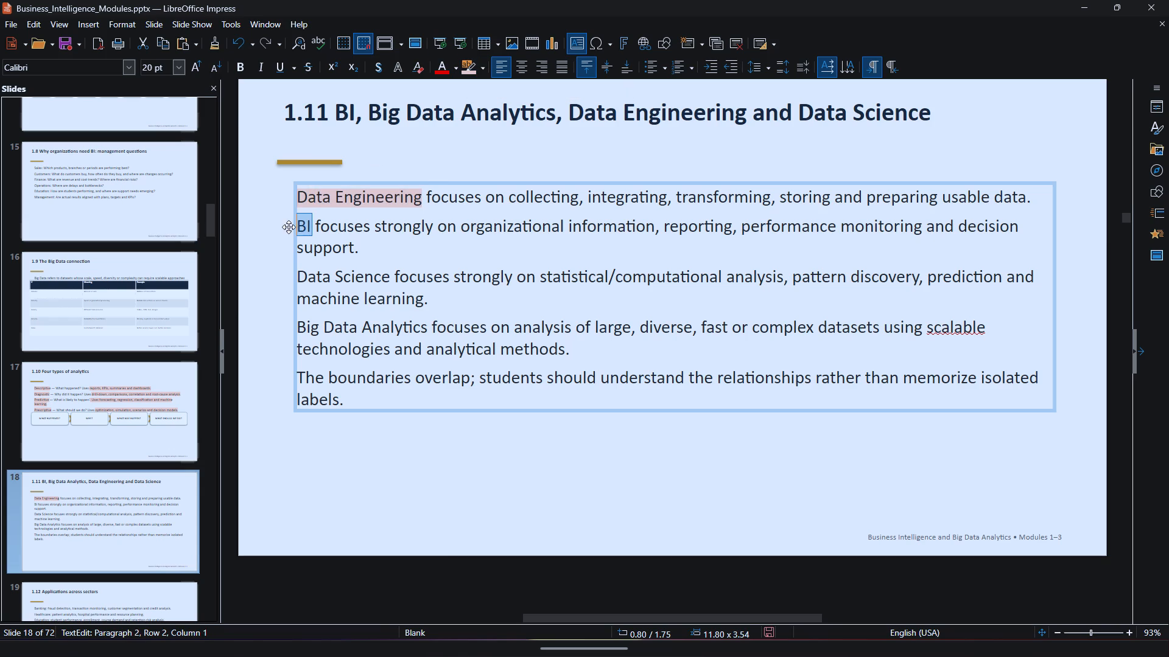
pyautogui.click(466, 57)
pyautogui.moveTo(384, 280); pyautogui.dragTo(310, 282)
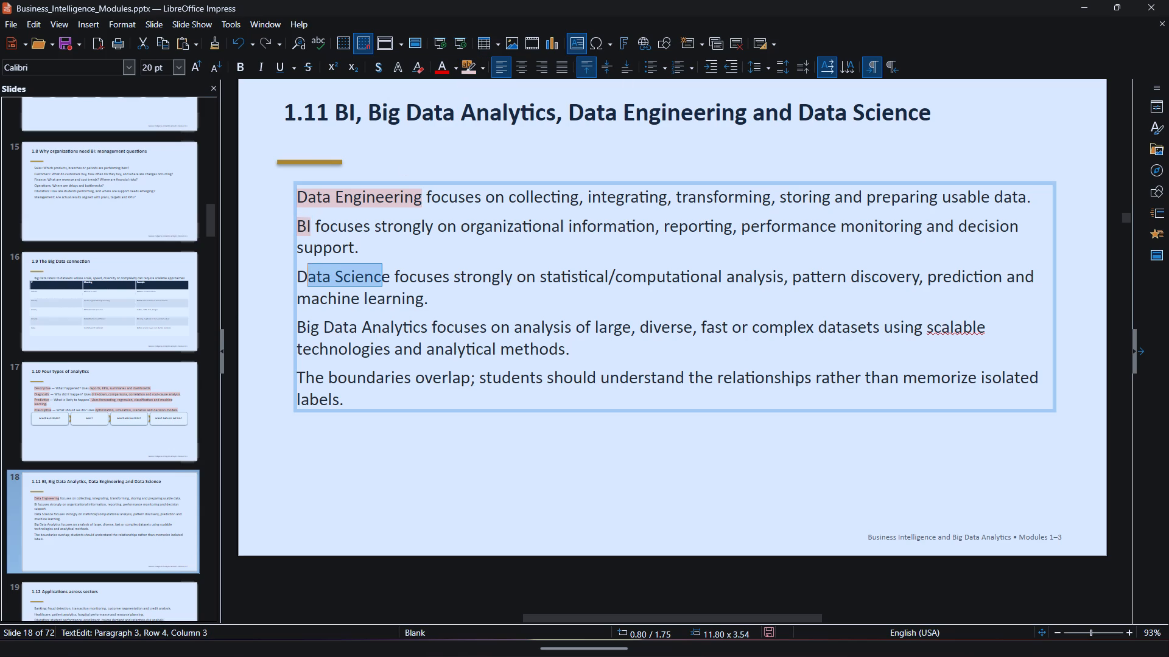
pyautogui.moveTo(310, 282); pyautogui.dragTo(301, 282)
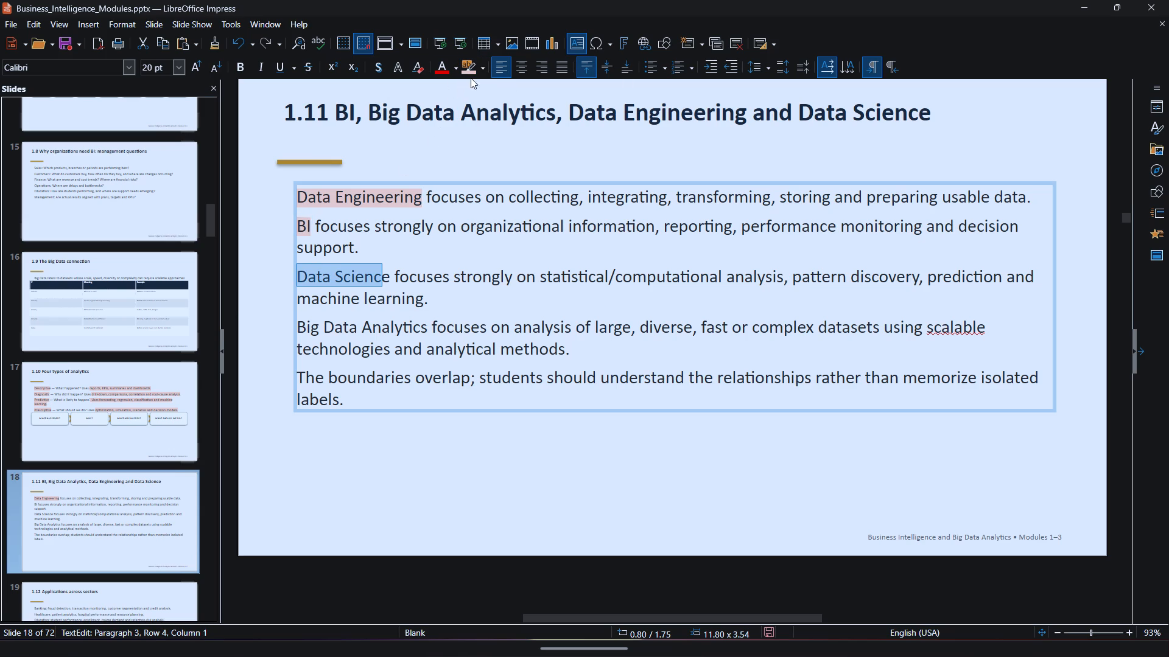
pyautogui.click(473, 68)
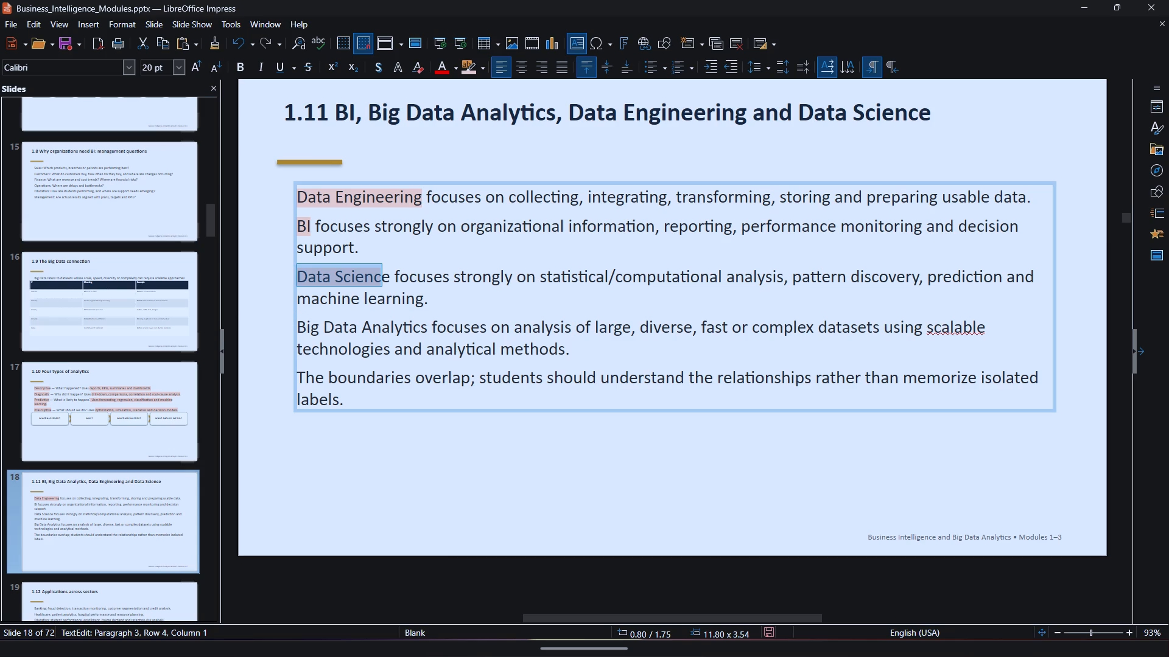
pyautogui.moveTo(298, 322); pyautogui.dragTo(419, 308)
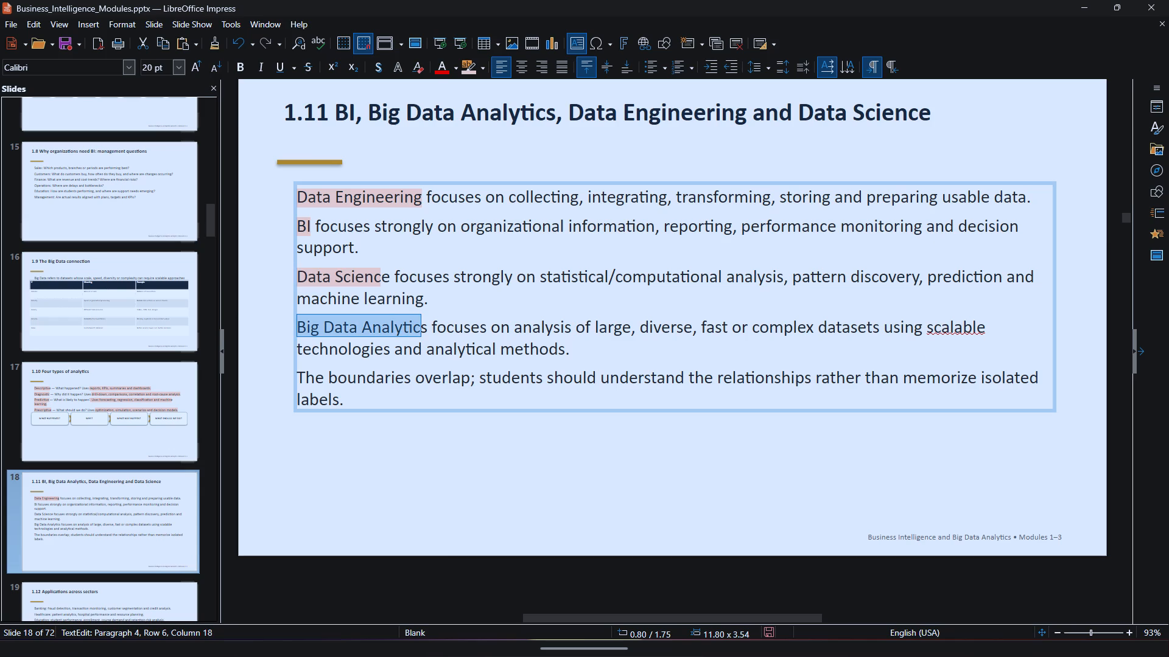
pyautogui.click(464, 66)
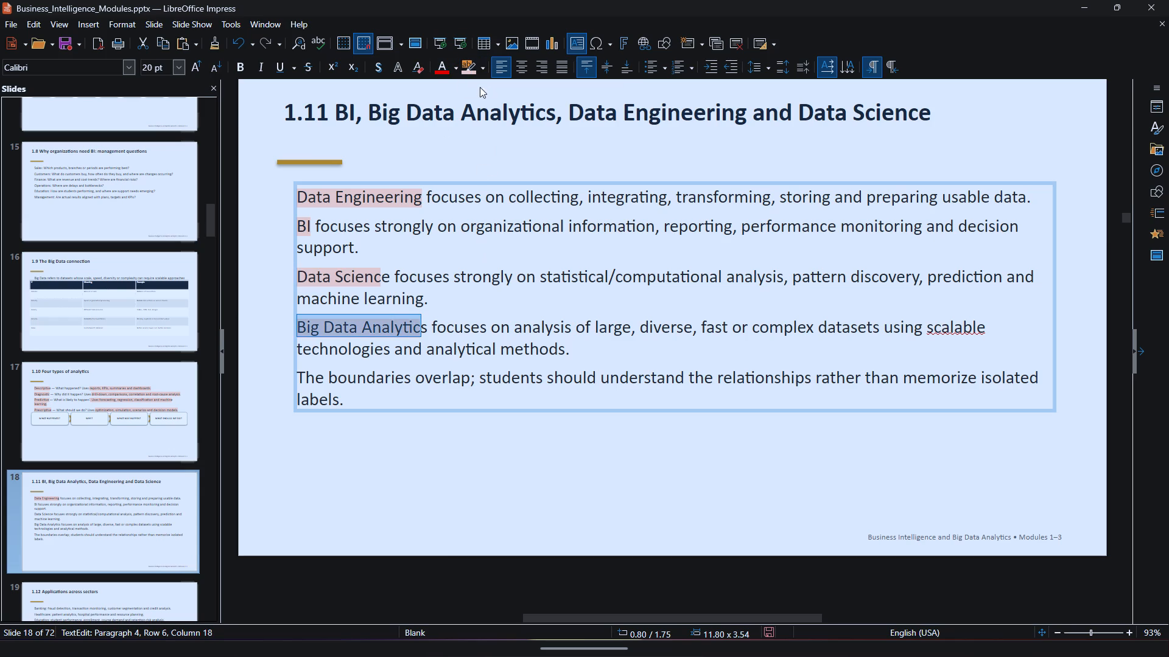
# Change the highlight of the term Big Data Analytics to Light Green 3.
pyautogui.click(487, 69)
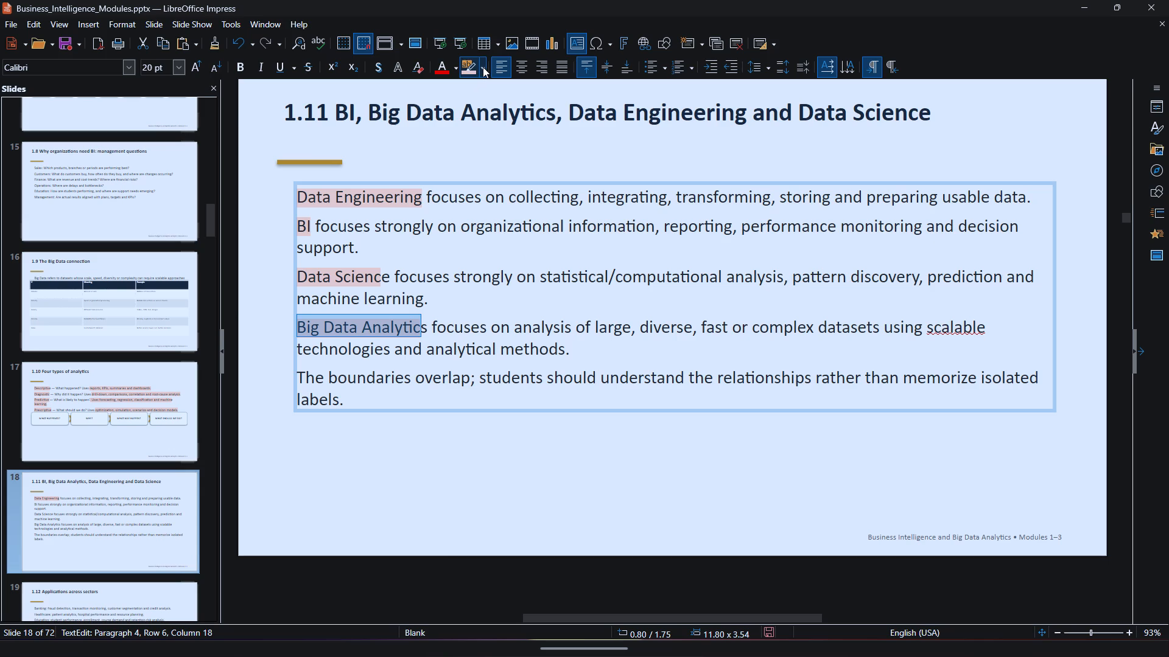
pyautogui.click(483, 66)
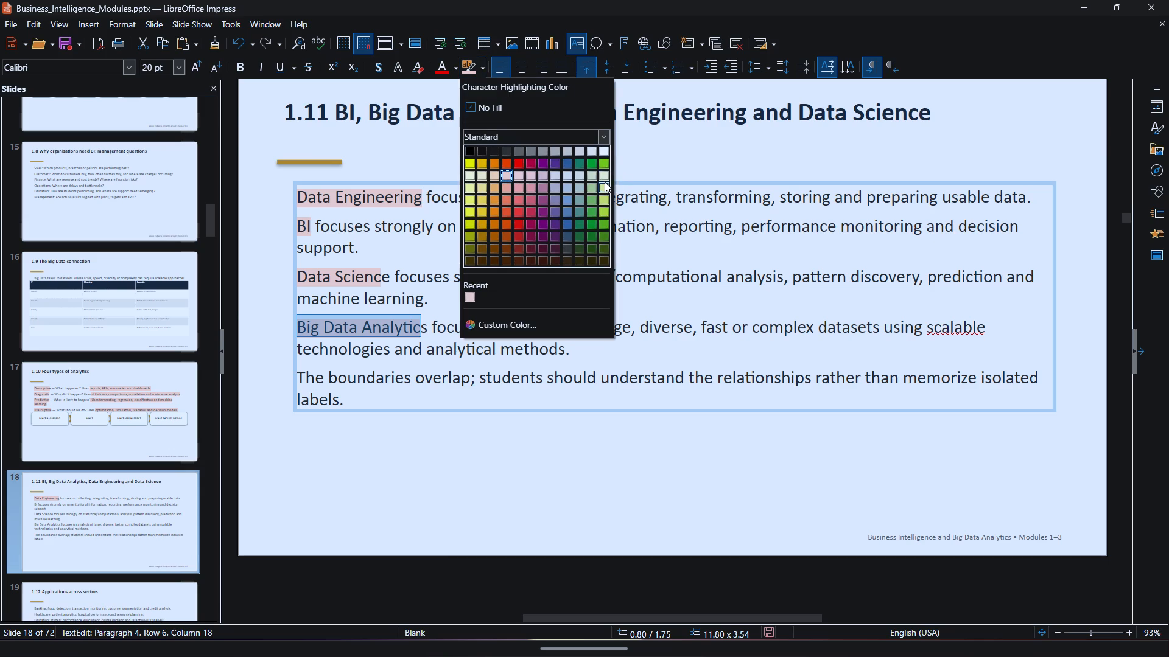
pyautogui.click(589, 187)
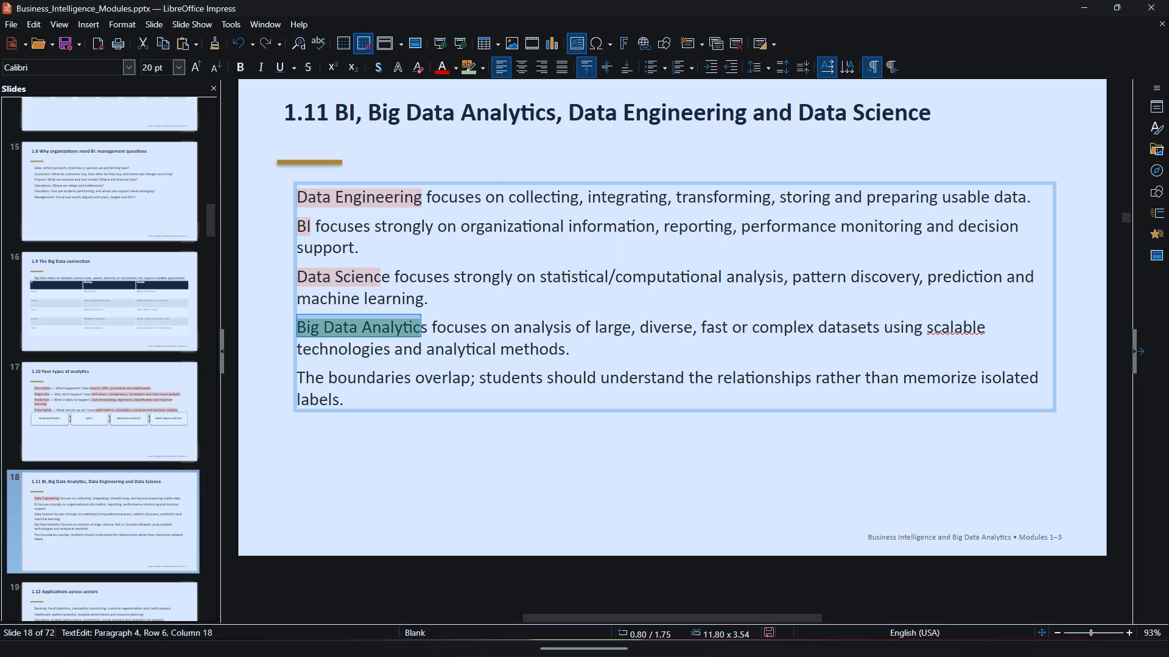
# Change the highlight of the term Big Data Analytics to the standard palette's lightest orange, one shade paler than Light Orange 3.
pyautogui.click(485, 67)
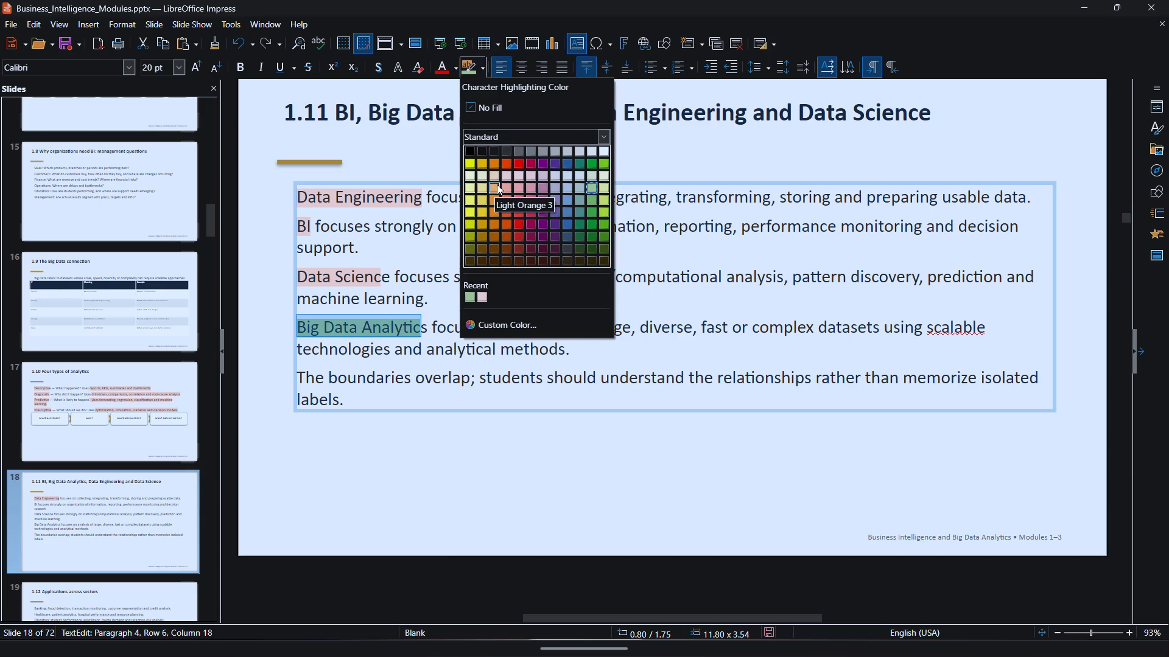
pyautogui.click(497, 172)
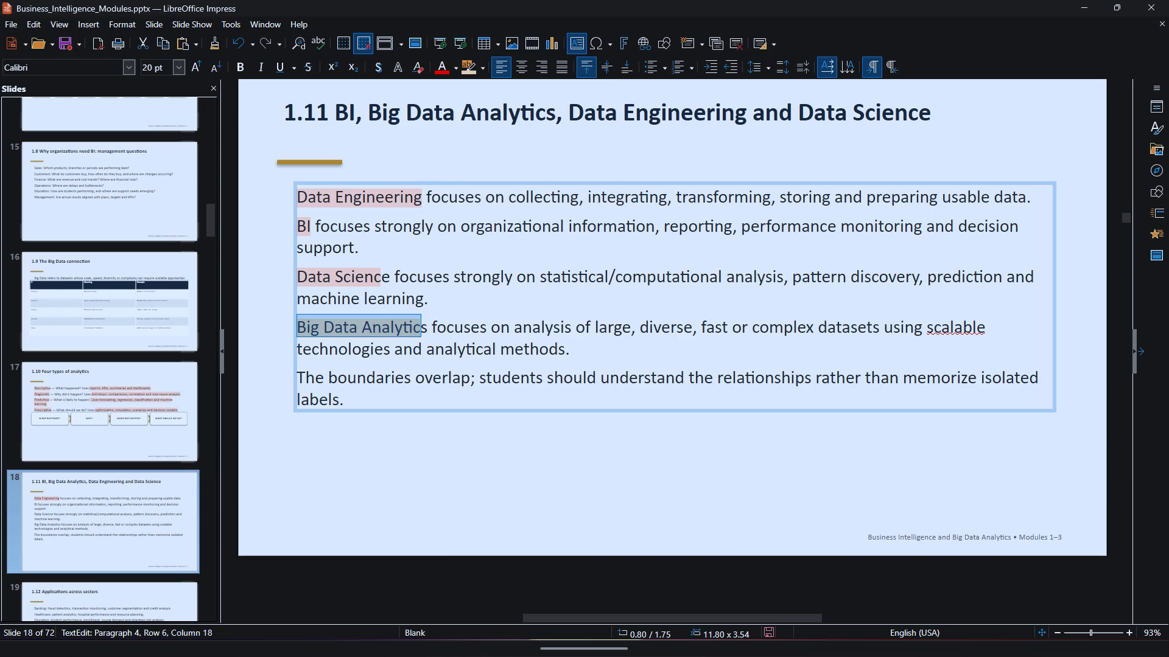
pyautogui.click(483, 283)
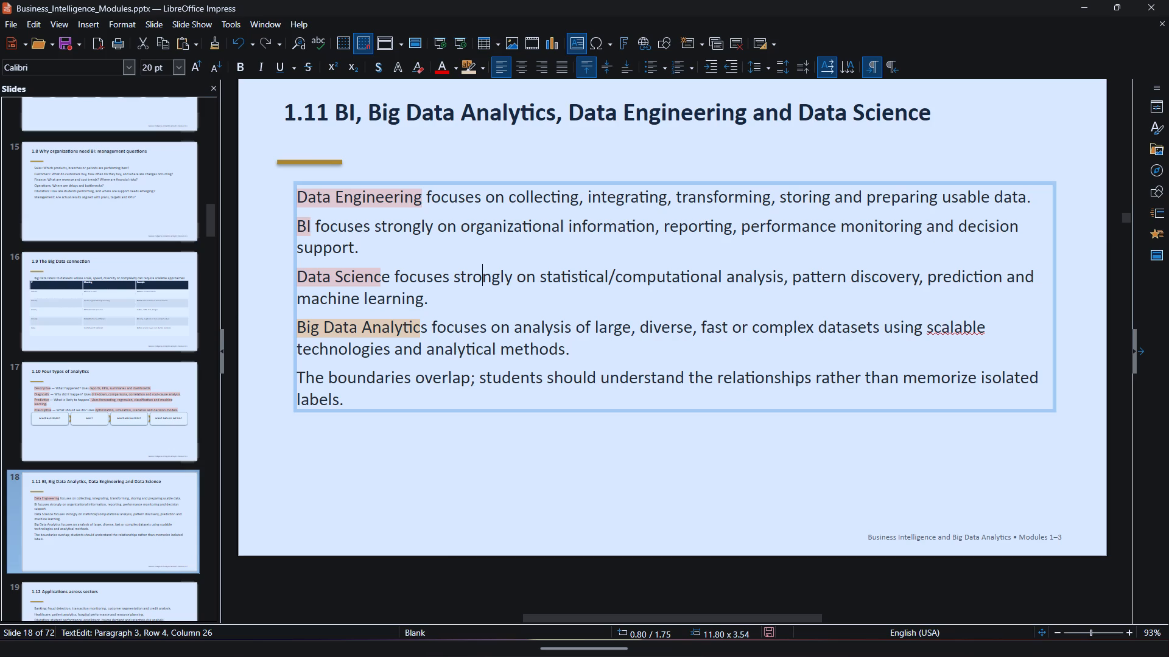
# Highlight "collecting, integrating, transforming, storing and preparing usable data." in the Data Engineering line of slide 18 in Light Teal 3.
pyautogui.moveTo(510, 198); pyautogui.dragTo(584, 184)
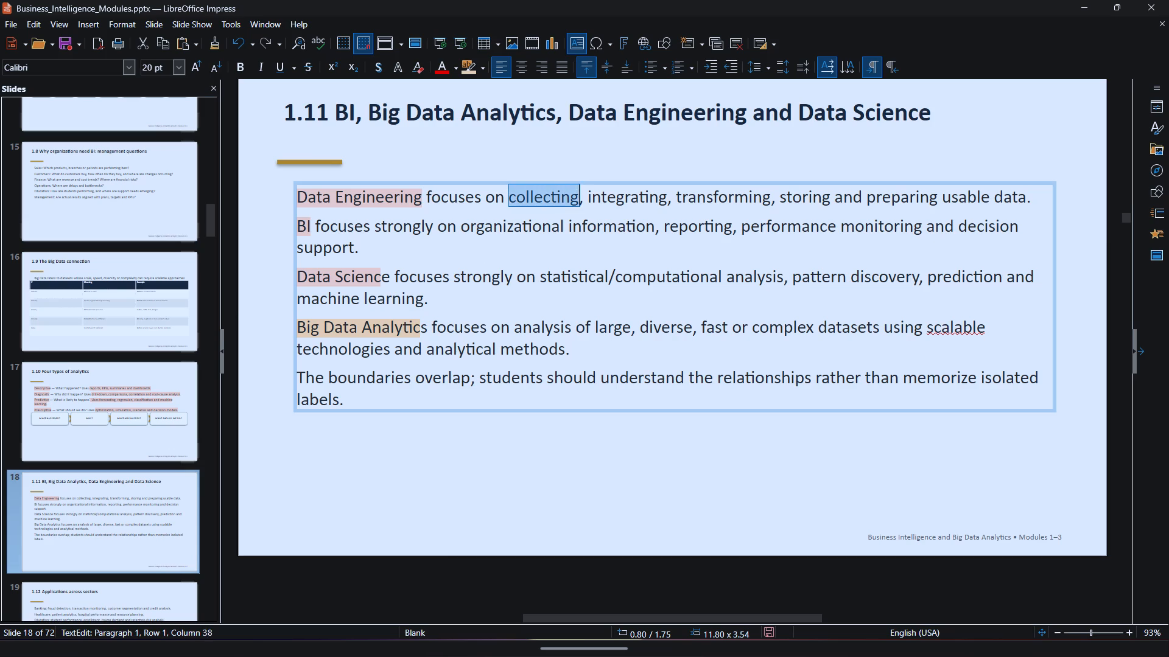
pyautogui.moveTo(584, 184); pyautogui.dragTo(654, 180)
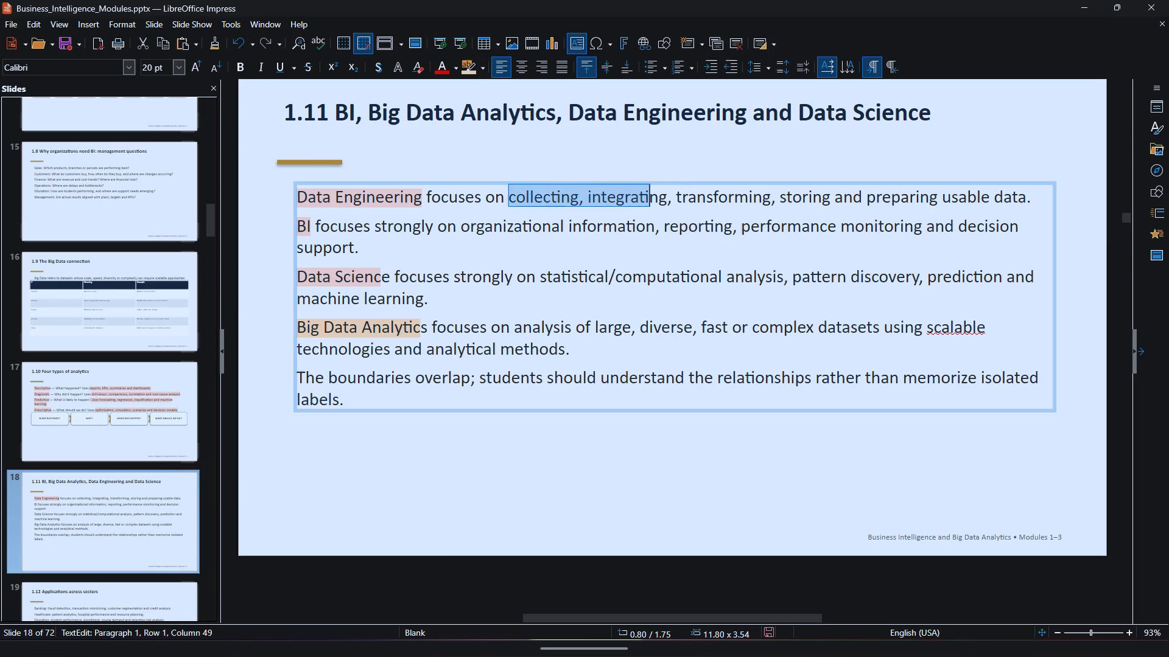
pyautogui.moveTo(654, 180); pyautogui.dragTo(855, 179)
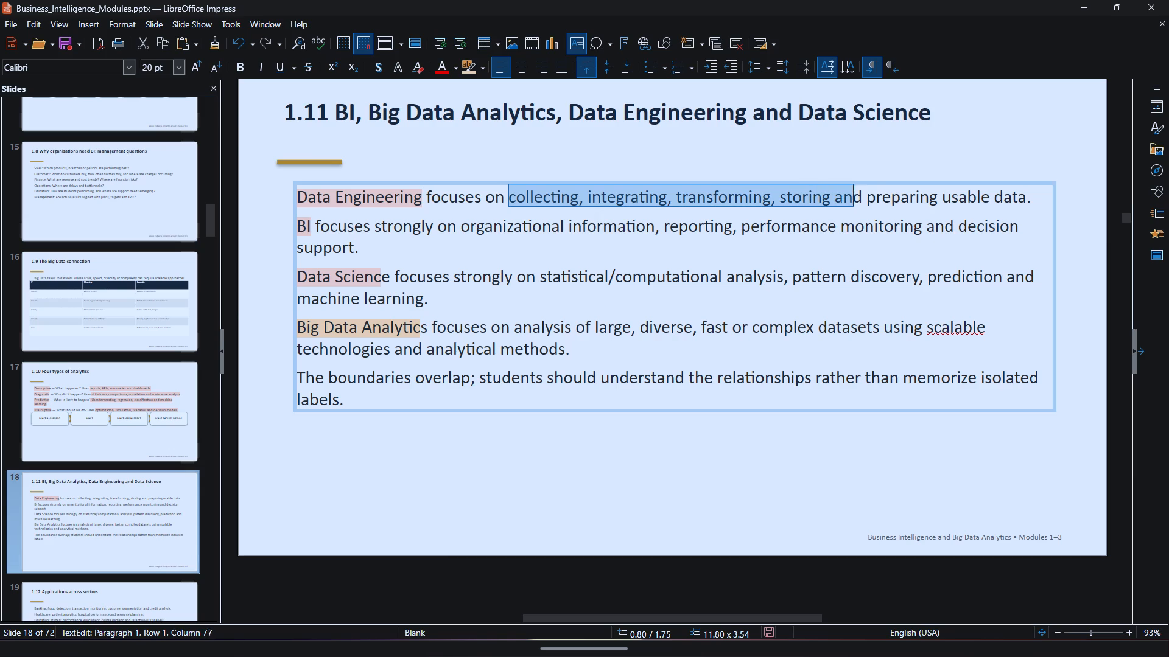
pyautogui.moveTo(855, 179); pyautogui.dragTo(917, 163)
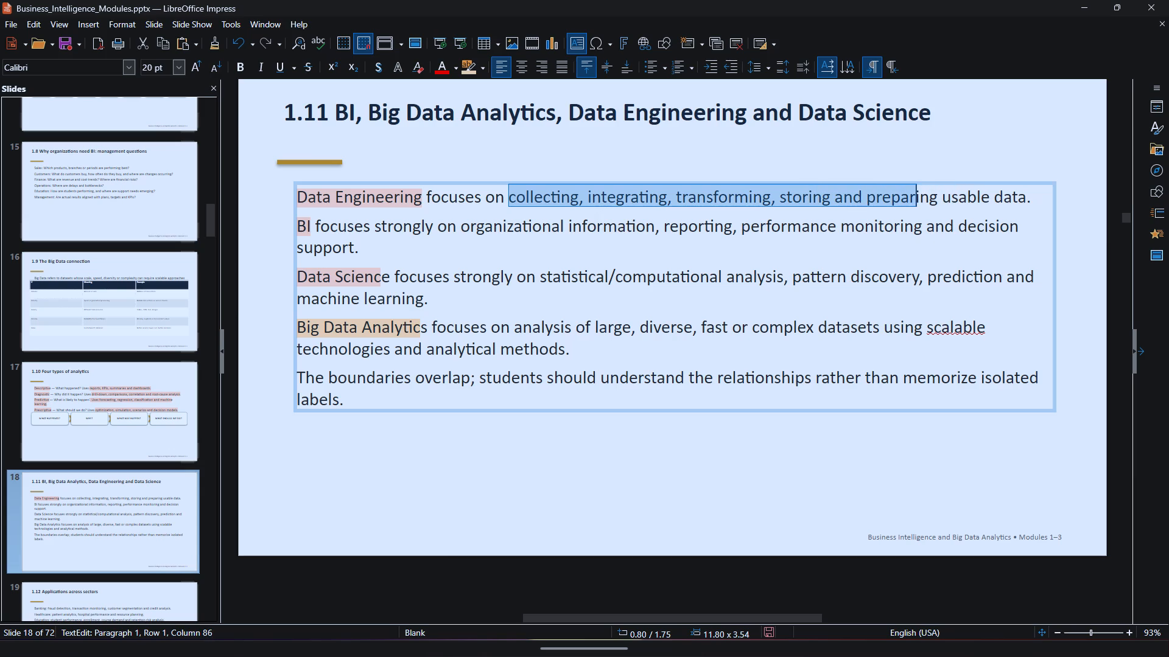
pyautogui.moveTo(917, 163); pyautogui.dragTo(1020, 169)
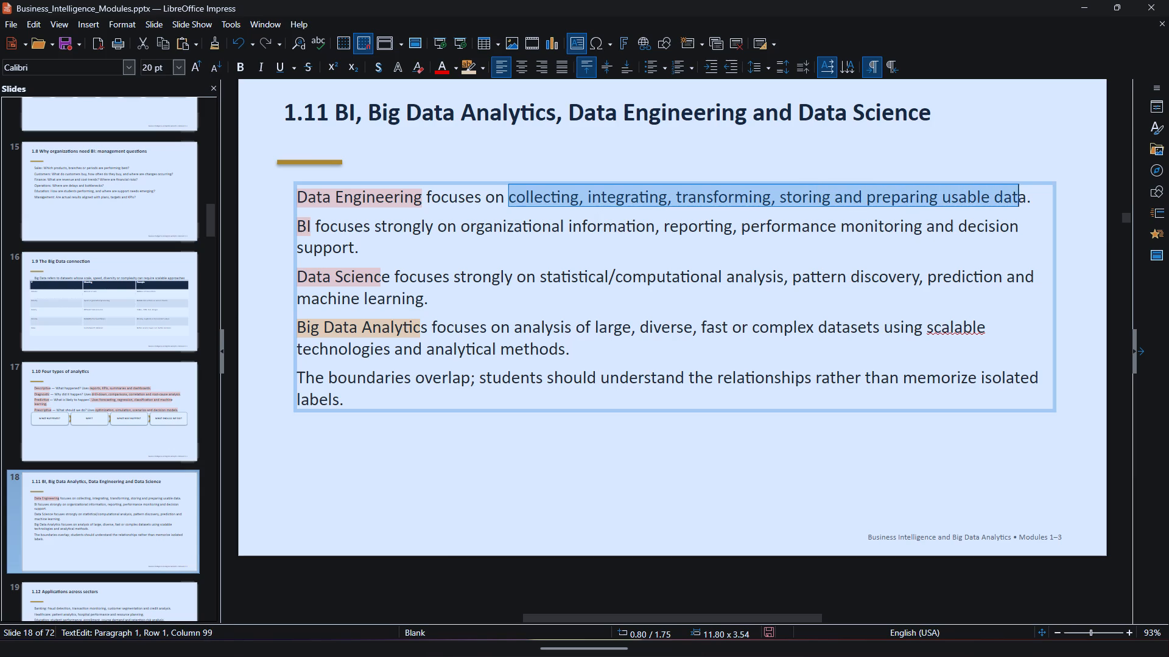
pyautogui.moveTo(1020, 169); pyautogui.dragTo(1042, 172)
pyautogui.click(482, 63)
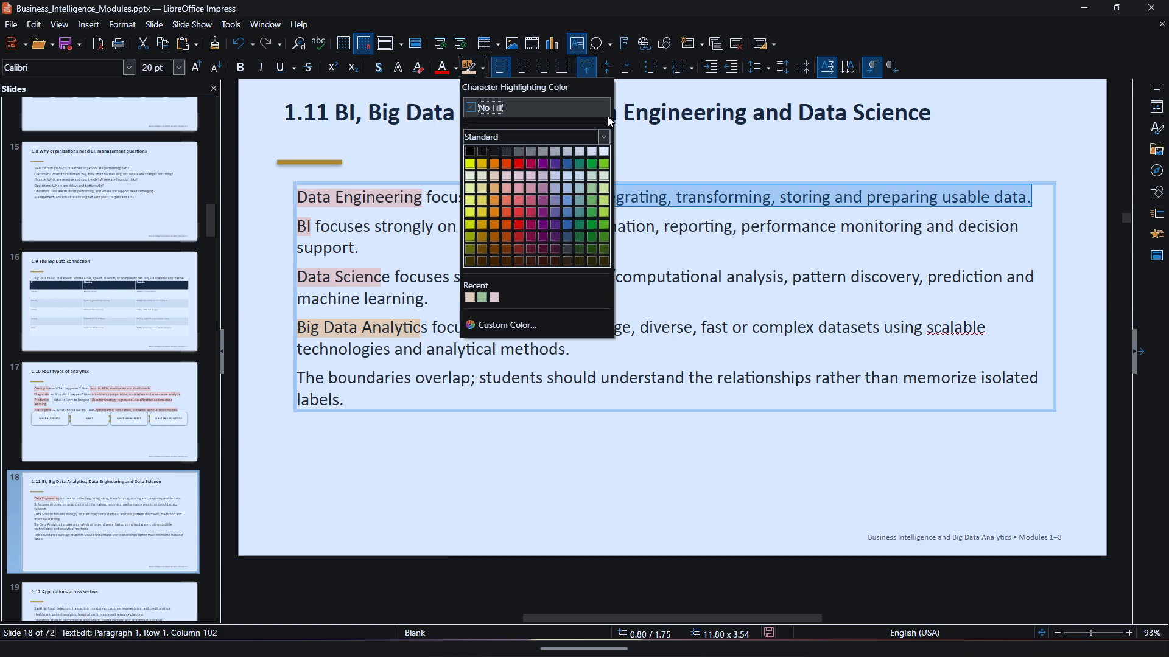
pyautogui.click(584, 186)
pyautogui.click(664, 242)
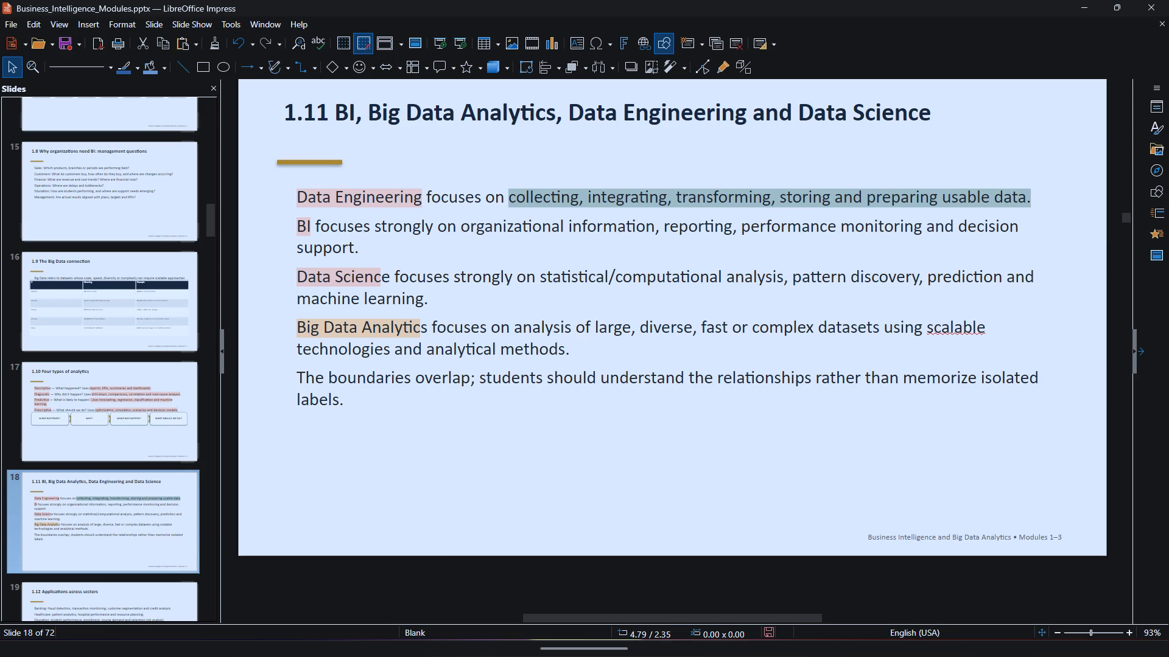
# Highlight "organizational information, reporting, performance monitoring and decision support." in the BI line in the same Light Teal 3.
pyautogui.click(460, 224)
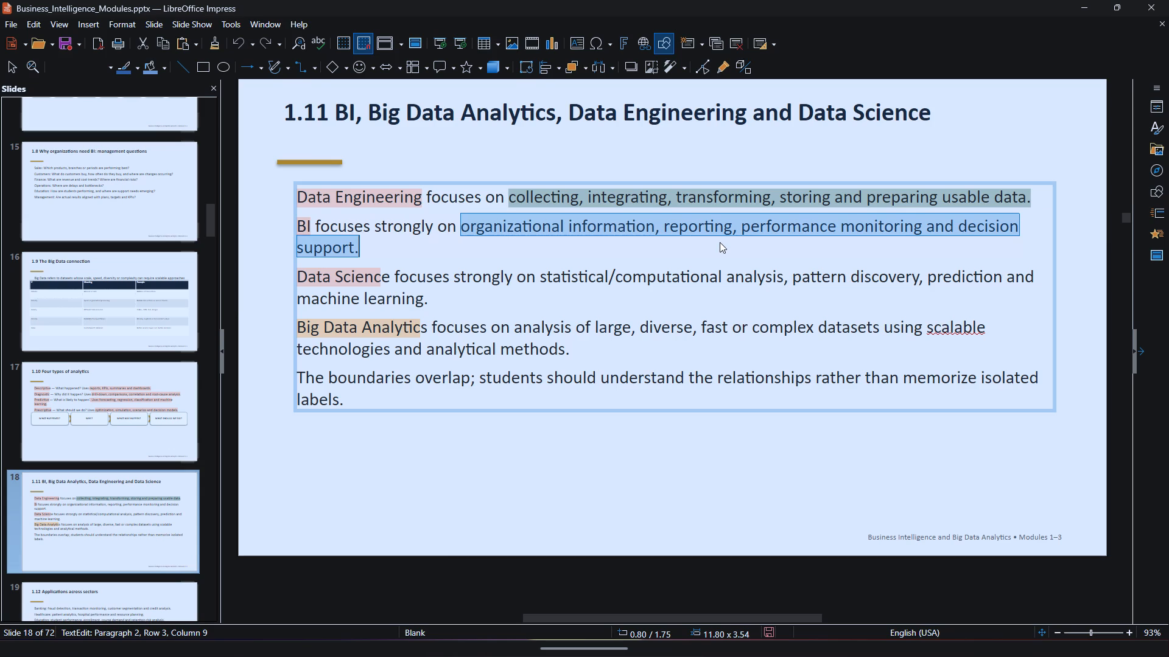
pyautogui.click(465, 69)
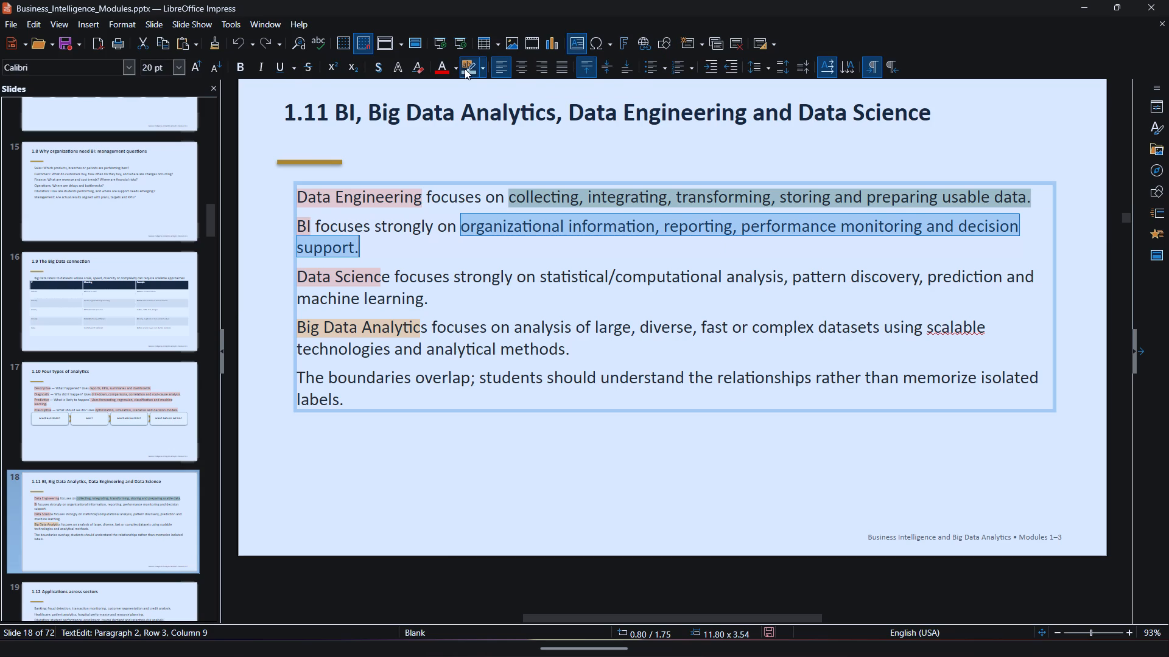
pyautogui.click(546, 250)
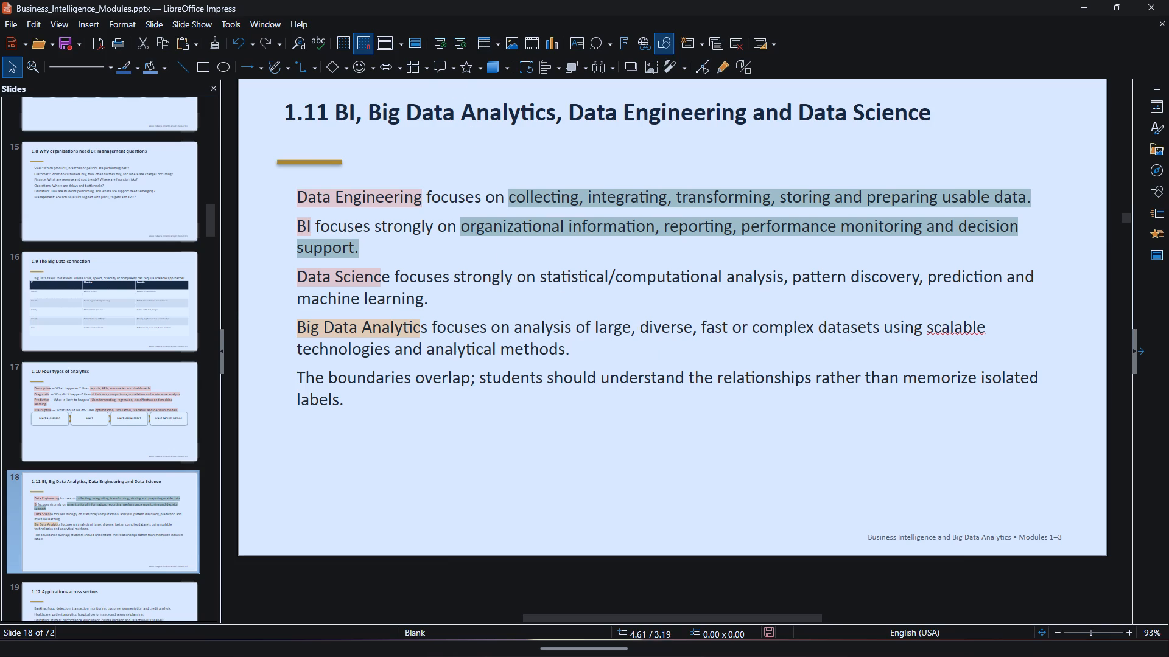
# Highlight "statistical/computational analysis, pattern discovery, prediction and machine learning." in the Data Science line in Light Lime 3.
pyautogui.moveTo(539, 274); pyautogui.dragTo(704, 294)
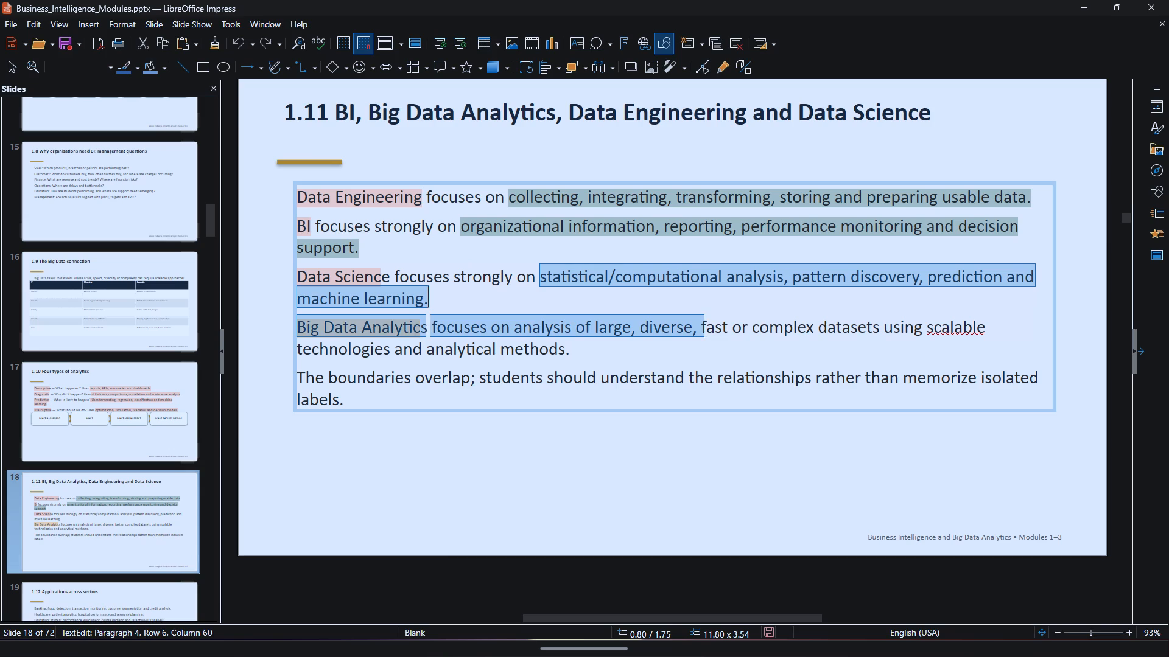
pyautogui.moveTo(704, 294); pyautogui.dragTo(704, 292)
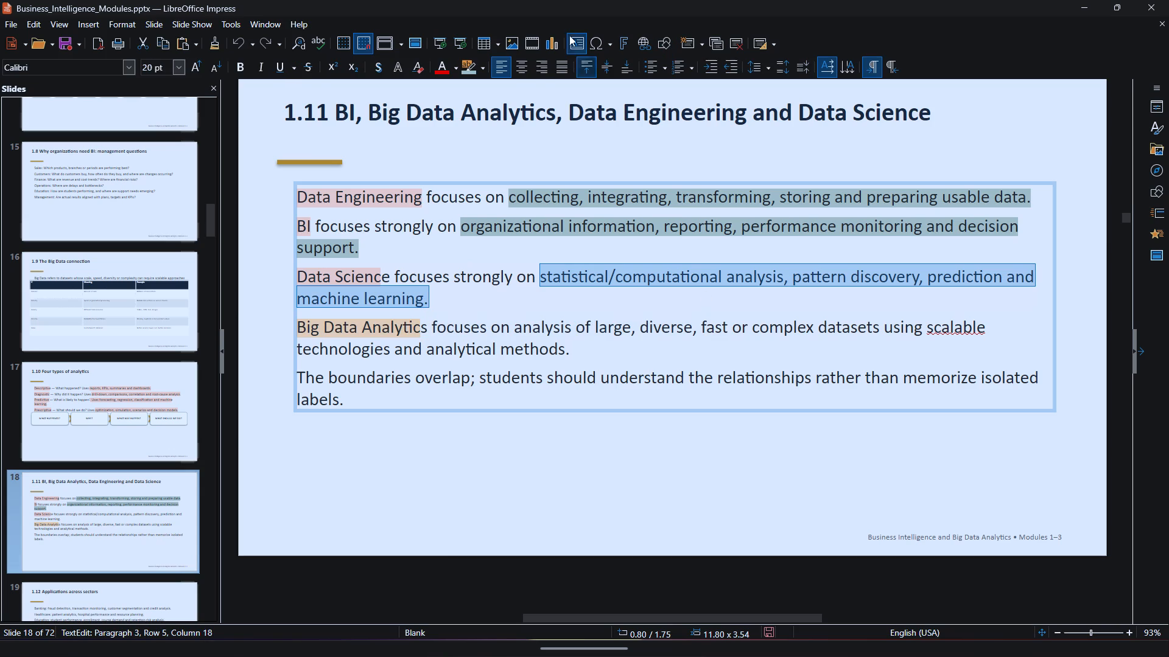
pyautogui.click(485, 61)
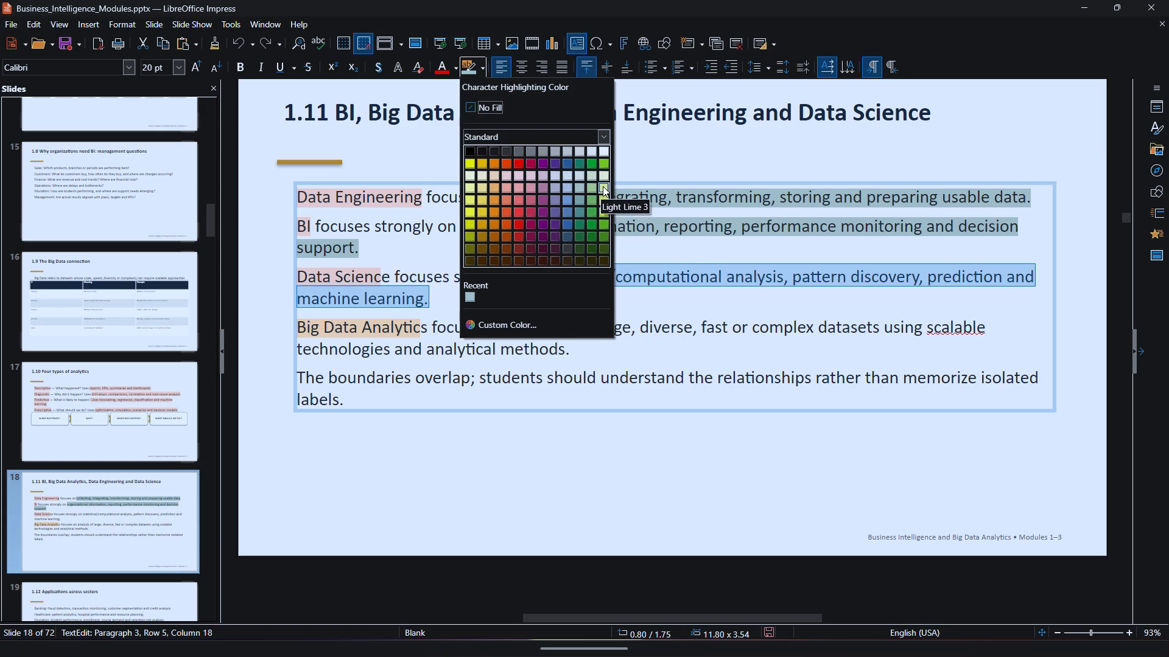
pyautogui.click(603, 186)
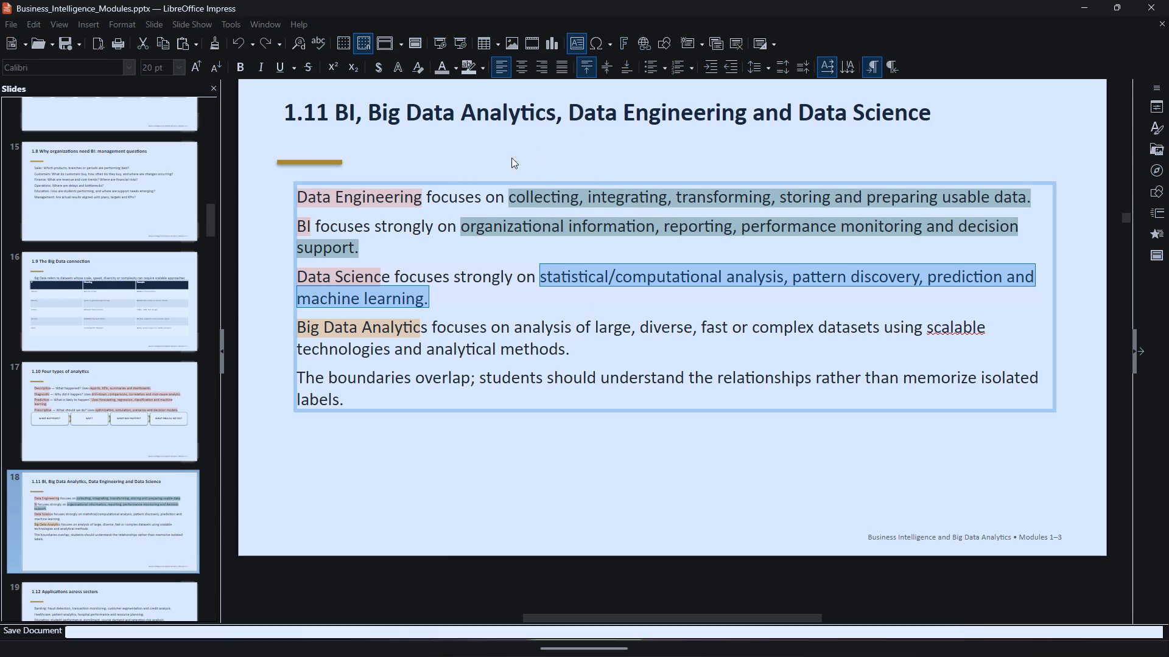
pyautogui.click(468, 66)
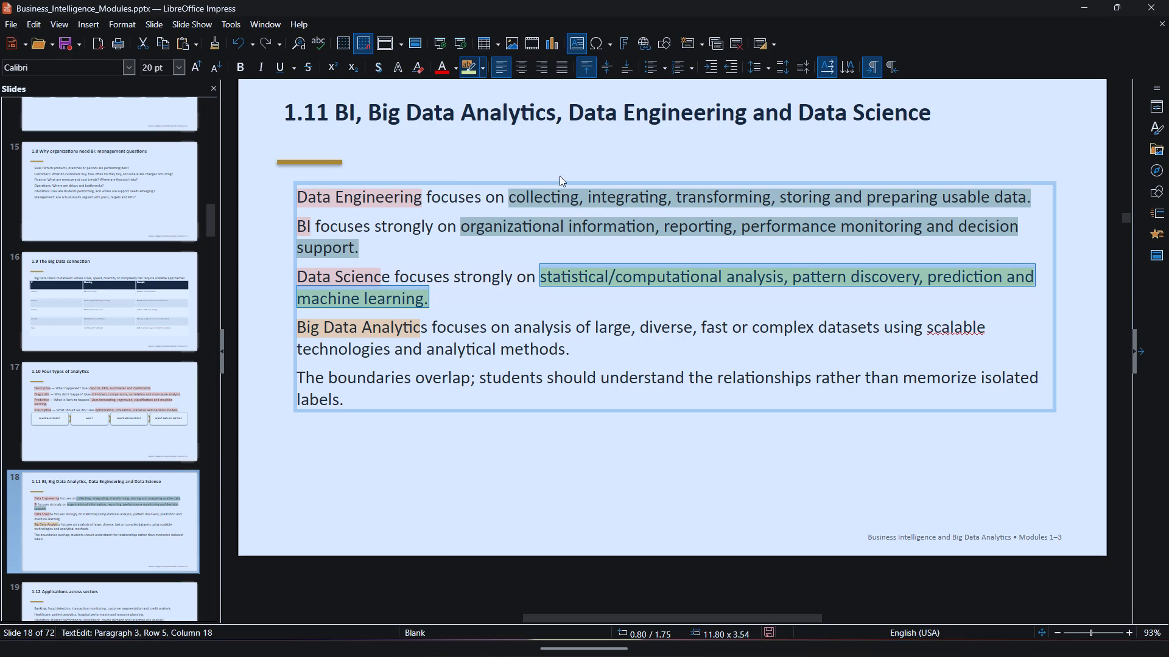
pyautogui.click(603, 246)
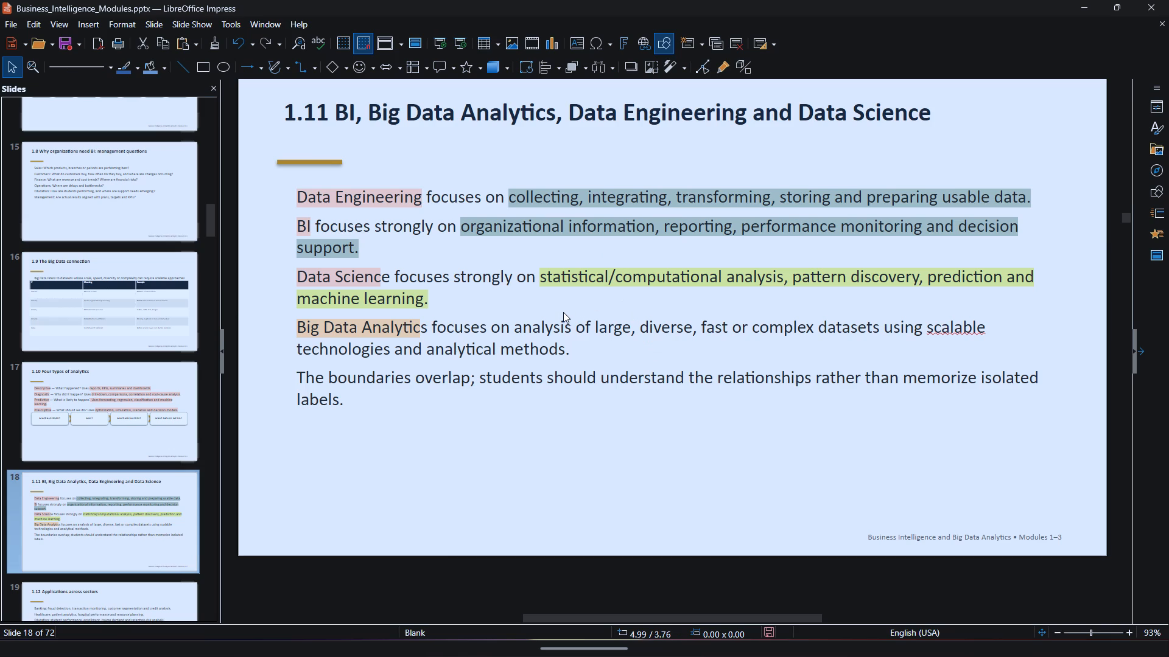
# Highlight the Big Data Analytics description, from "analysis of large, diverse" to "analytical methods.", in the same Light Lime 3.
pyautogui.click(513, 327)
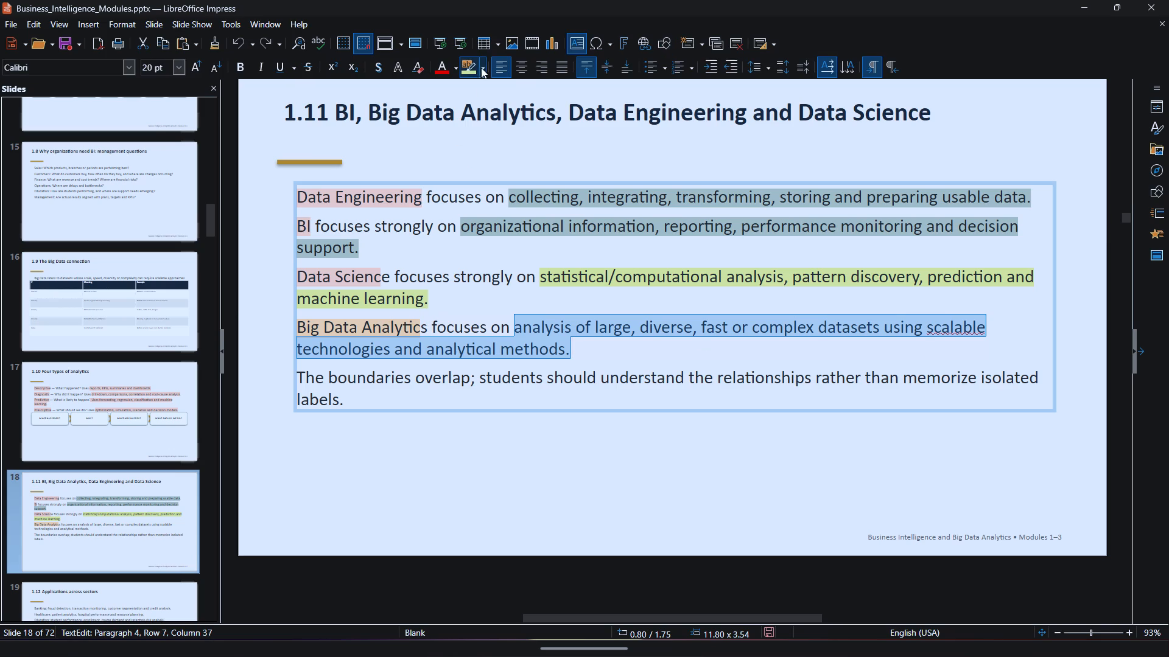
pyautogui.click(471, 66)
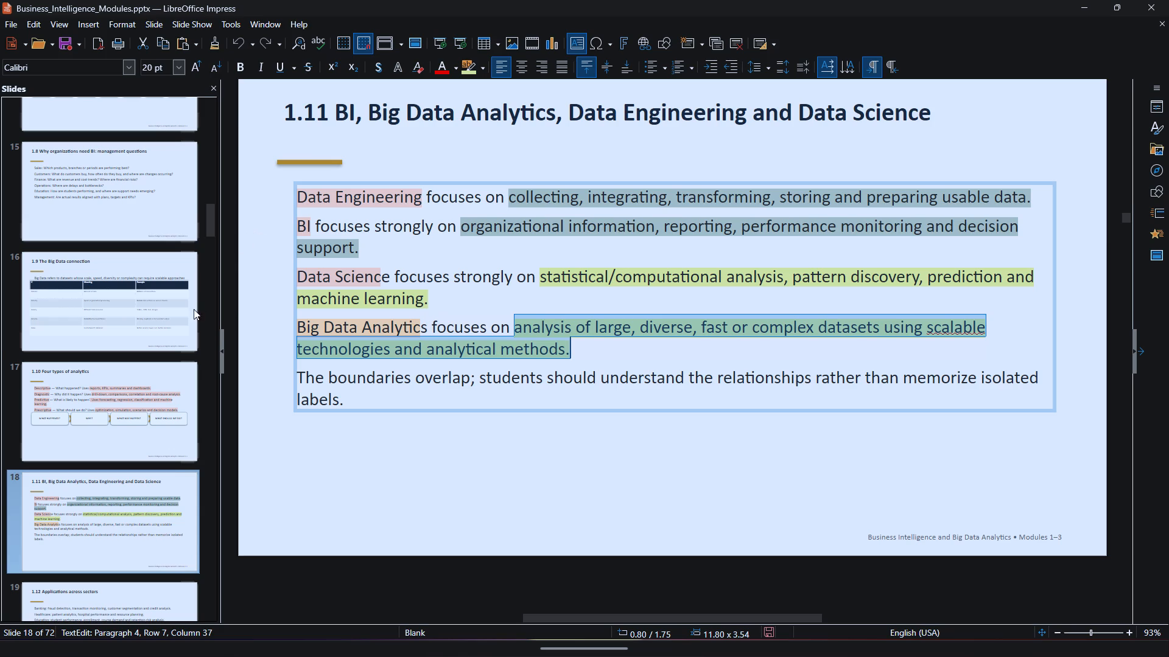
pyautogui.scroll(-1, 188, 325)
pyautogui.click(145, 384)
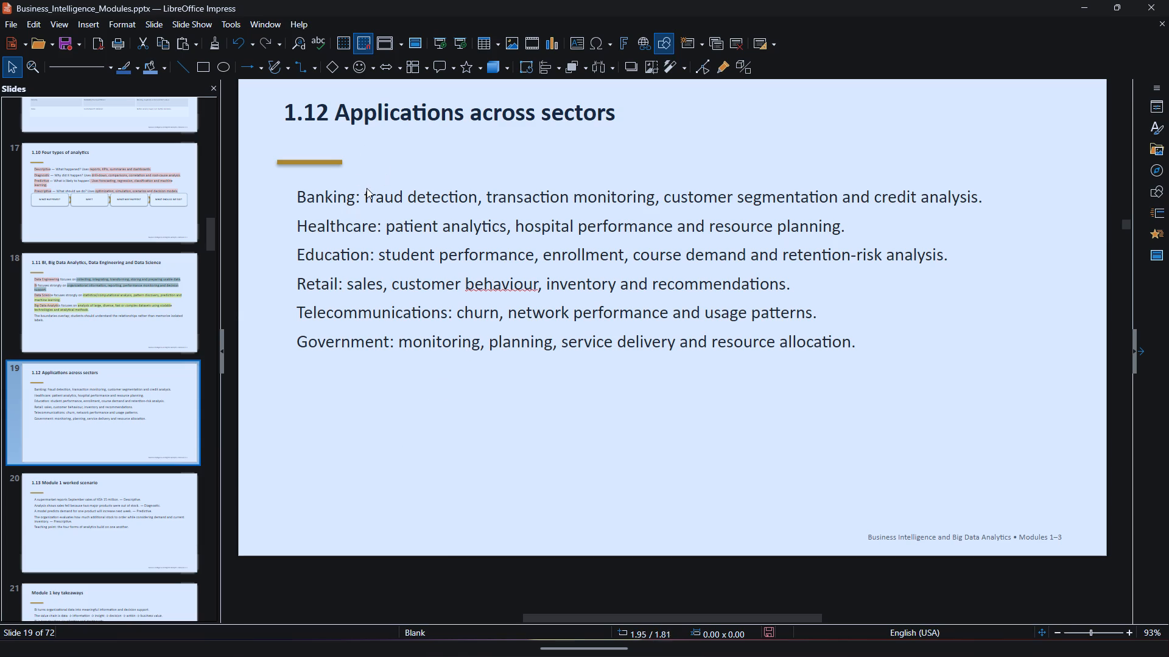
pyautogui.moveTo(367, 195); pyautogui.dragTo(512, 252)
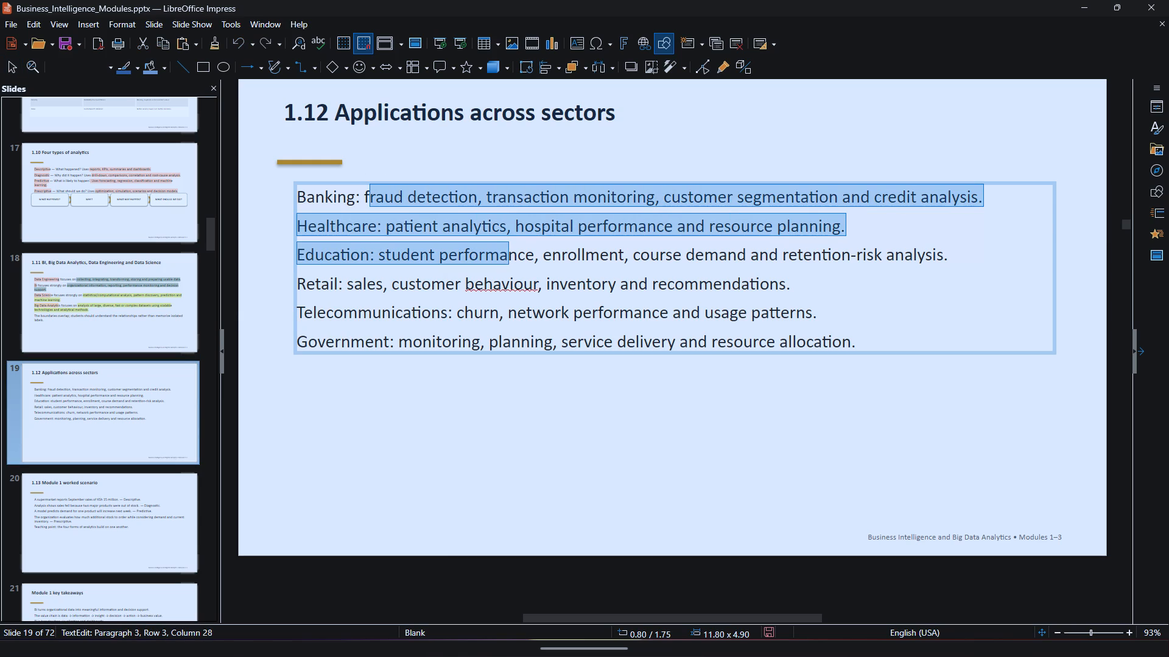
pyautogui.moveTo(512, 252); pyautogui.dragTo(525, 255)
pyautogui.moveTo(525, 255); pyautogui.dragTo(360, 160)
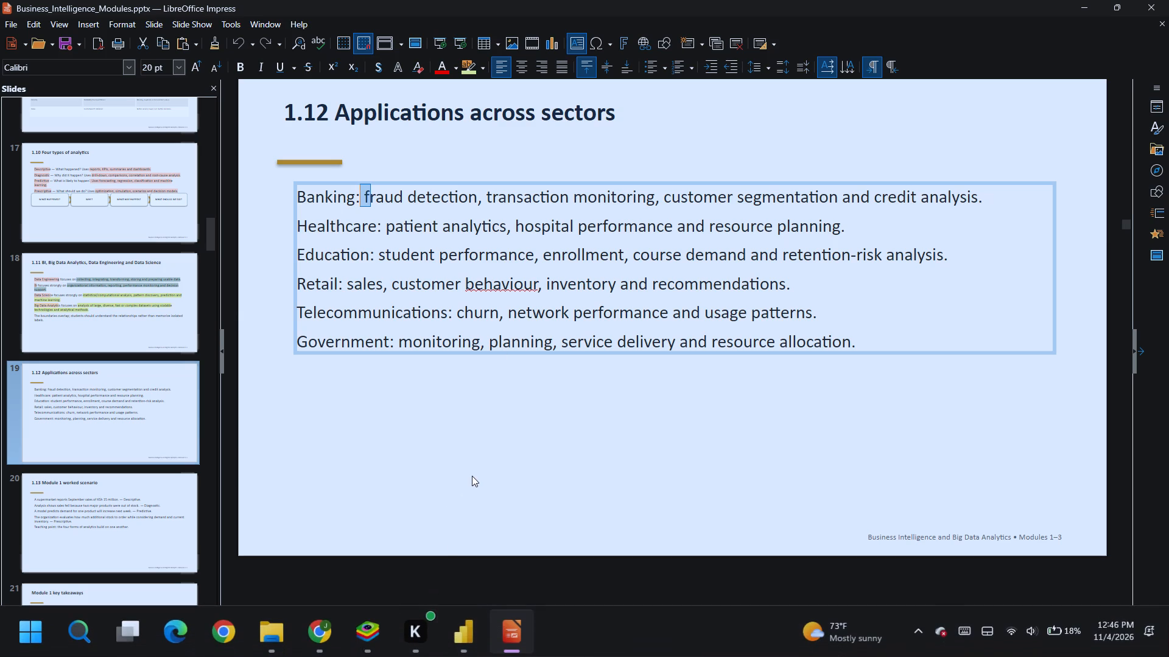
# On slide 20, "1.13 Module 1 worked scenario", move the body text box slightly up and left to about 0.75 / 1.60.
pyautogui.click(105, 475)
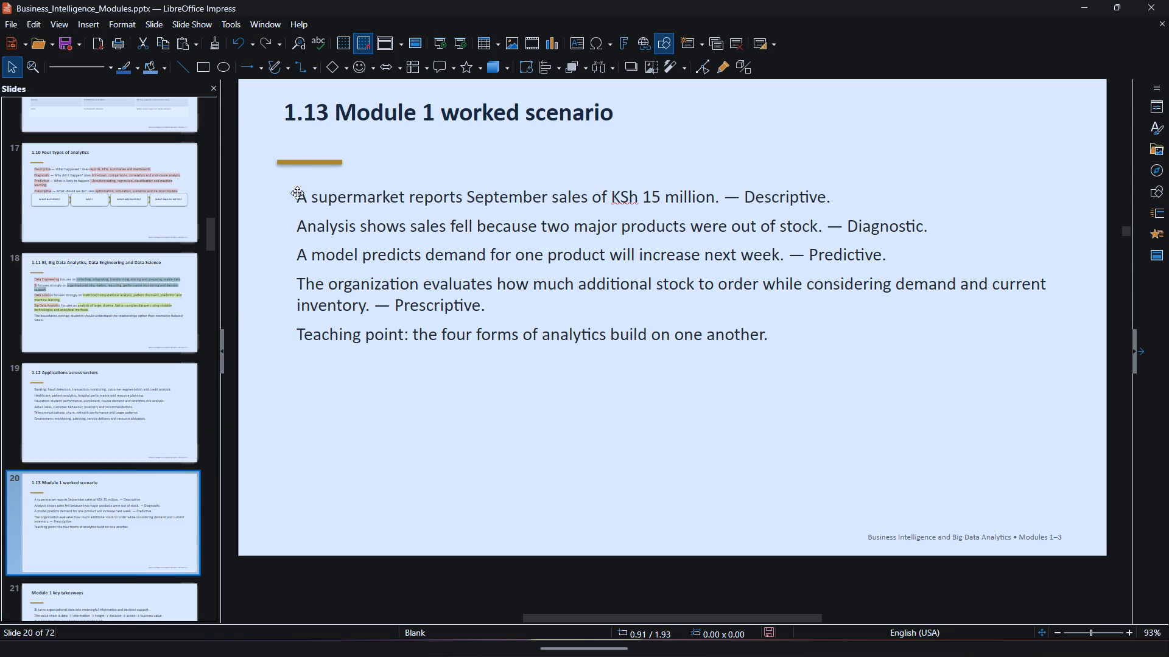
pyautogui.moveTo(297, 193); pyautogui.dragTo(311, 184)
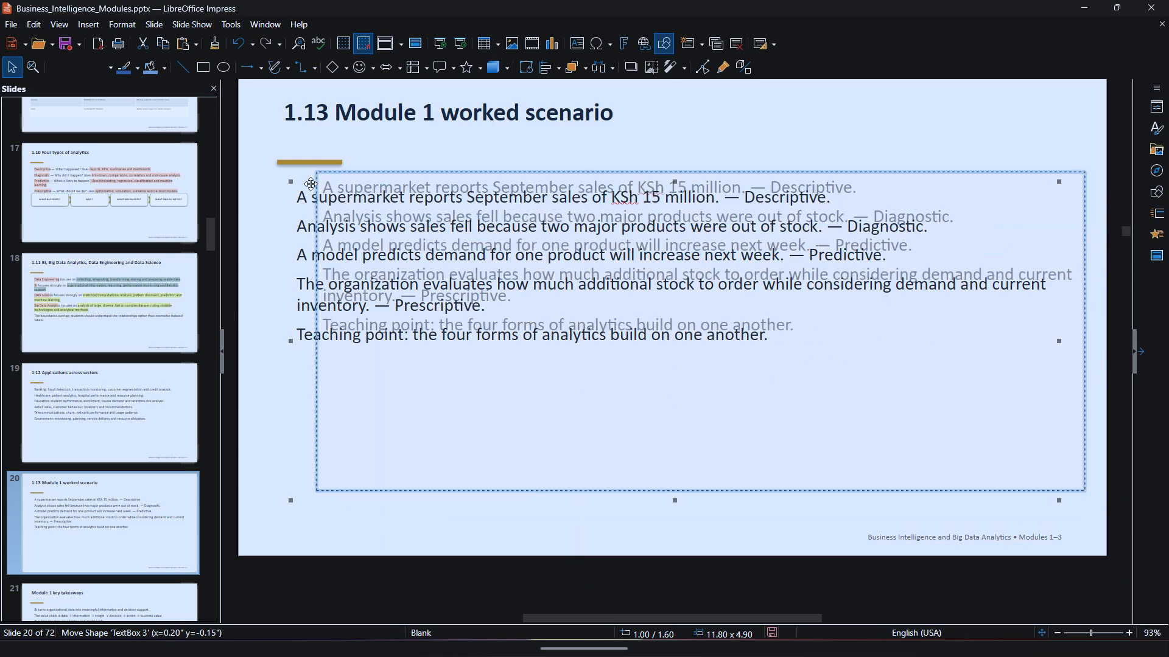
pyautogui.moveTo(311, 184); pyautogui.dragTo(293, 180)
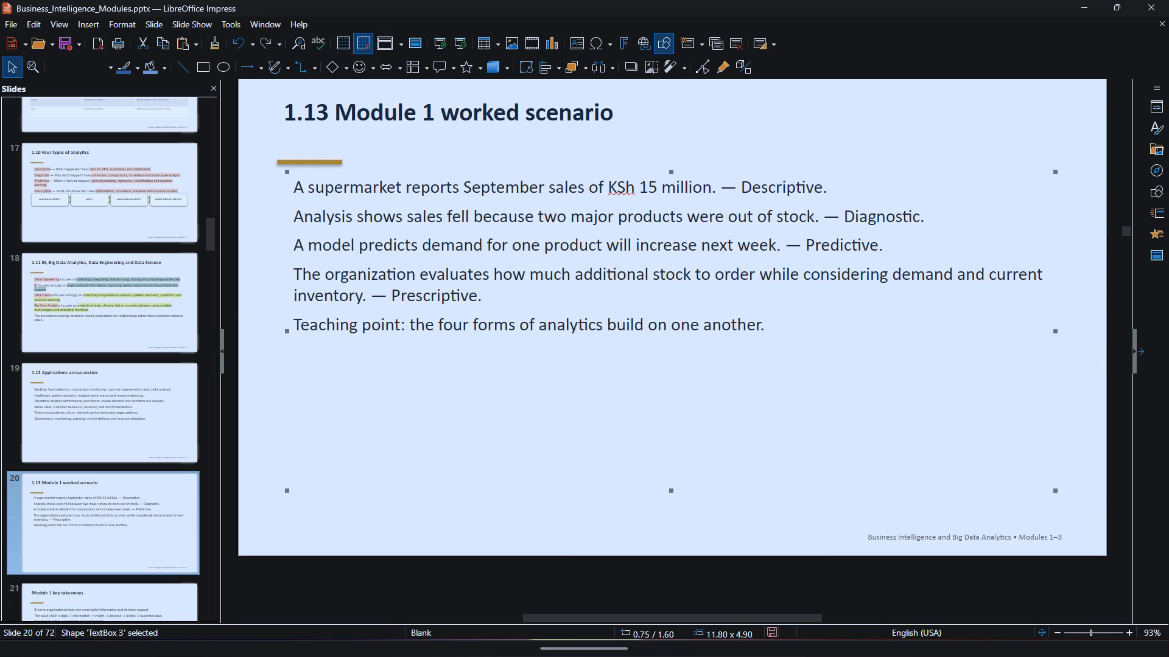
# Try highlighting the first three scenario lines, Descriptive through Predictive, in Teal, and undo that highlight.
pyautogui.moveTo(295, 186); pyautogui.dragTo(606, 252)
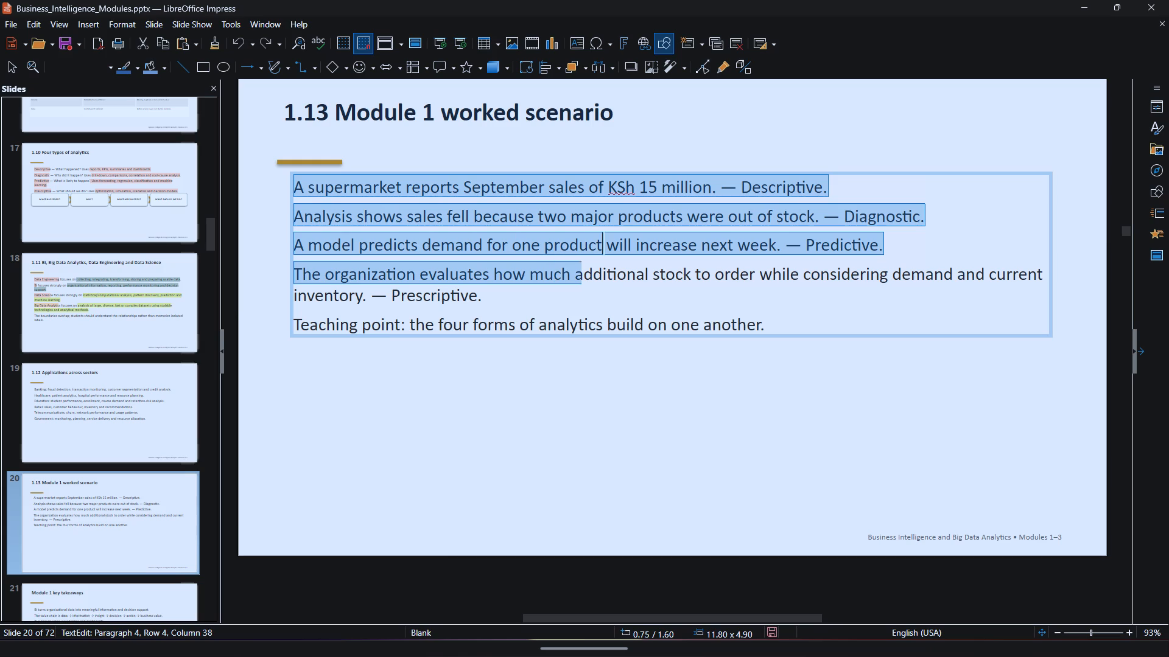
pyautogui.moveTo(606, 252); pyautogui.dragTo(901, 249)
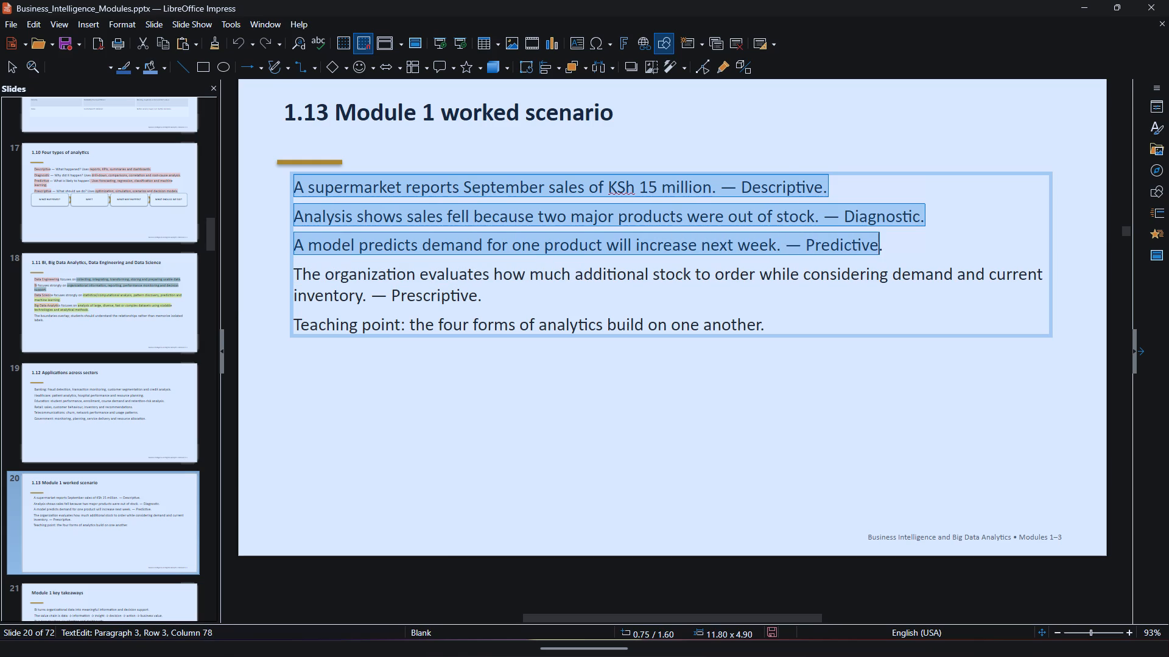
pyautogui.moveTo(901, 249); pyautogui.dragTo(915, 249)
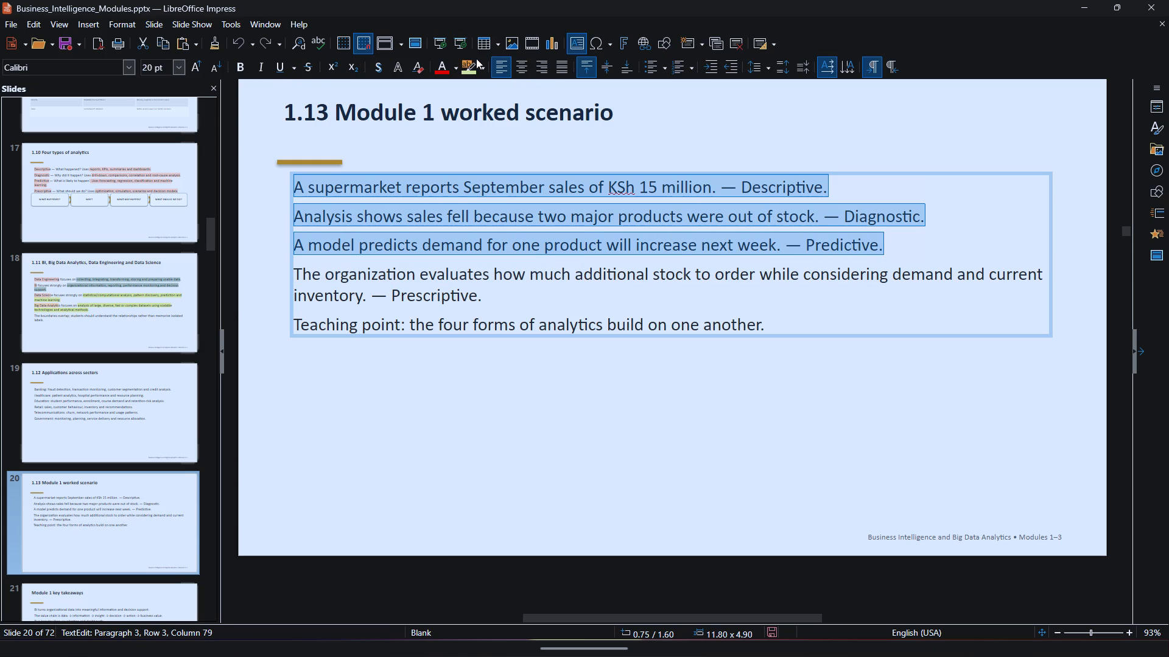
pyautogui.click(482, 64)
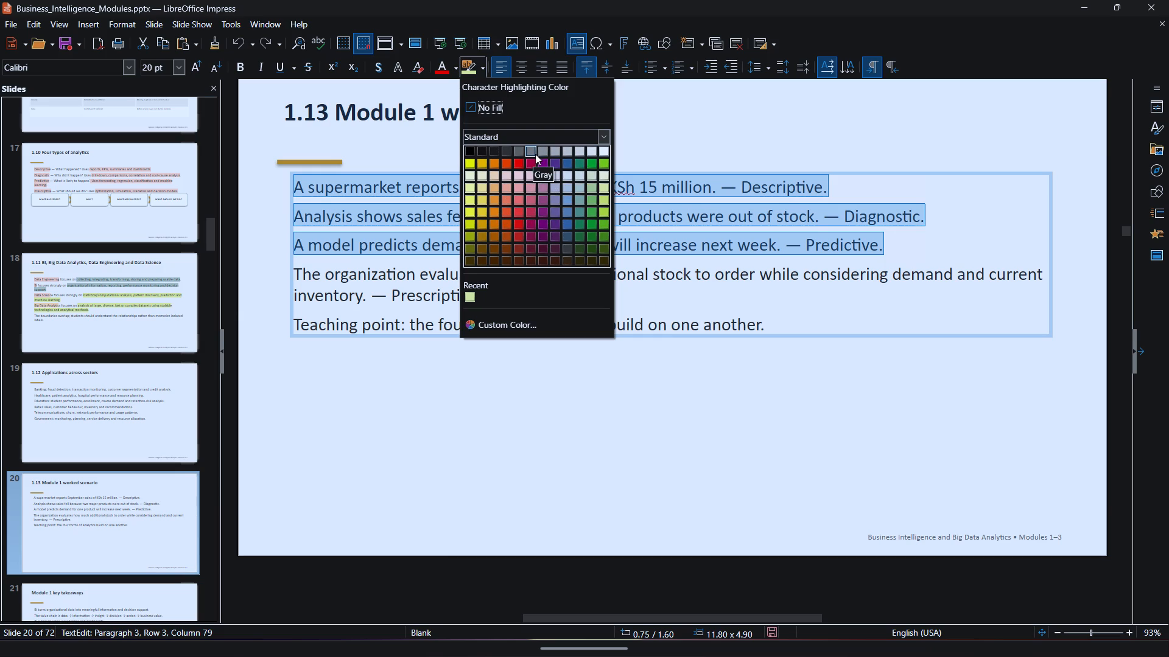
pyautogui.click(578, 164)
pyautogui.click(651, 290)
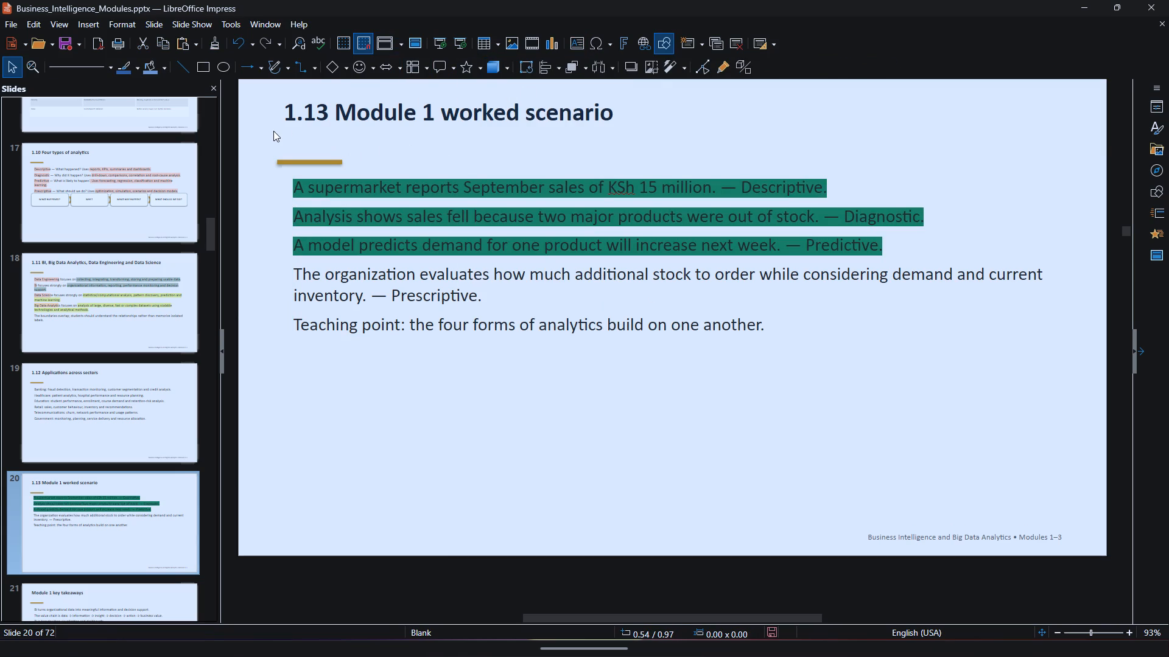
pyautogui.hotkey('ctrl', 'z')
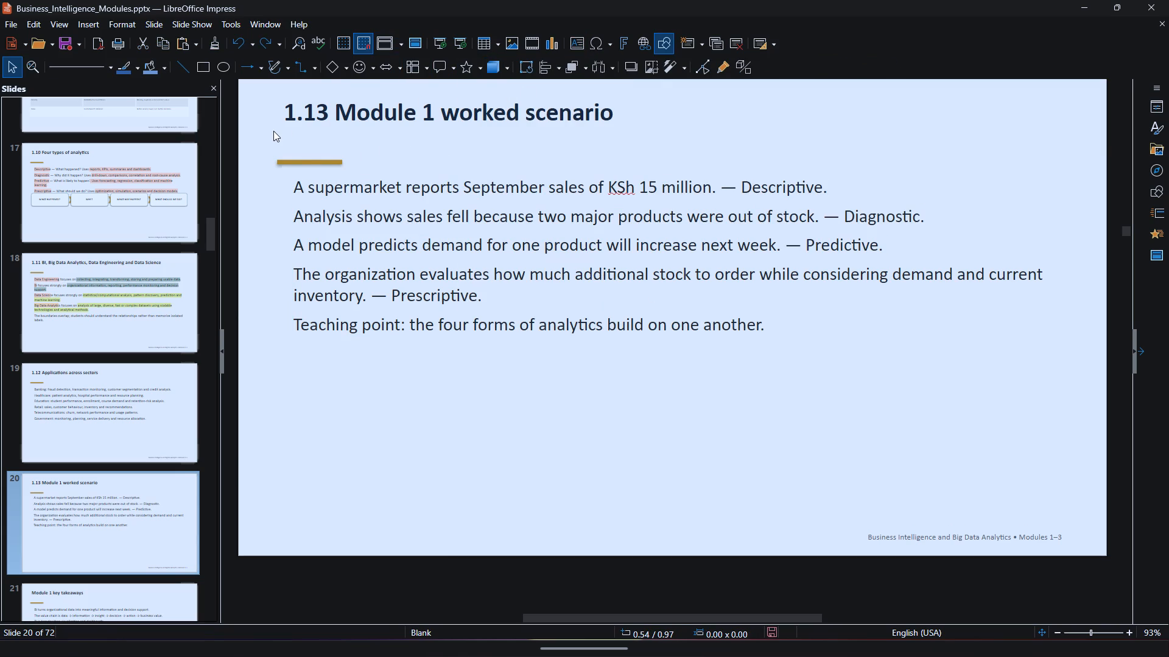
# Highlight the first three scenario lines on slide 20, from "A supermarket reports" through "Predictive.", in standard Lime.
pyautogui.moveTo(298, 186); pyautogui.dragTo(760, 233)
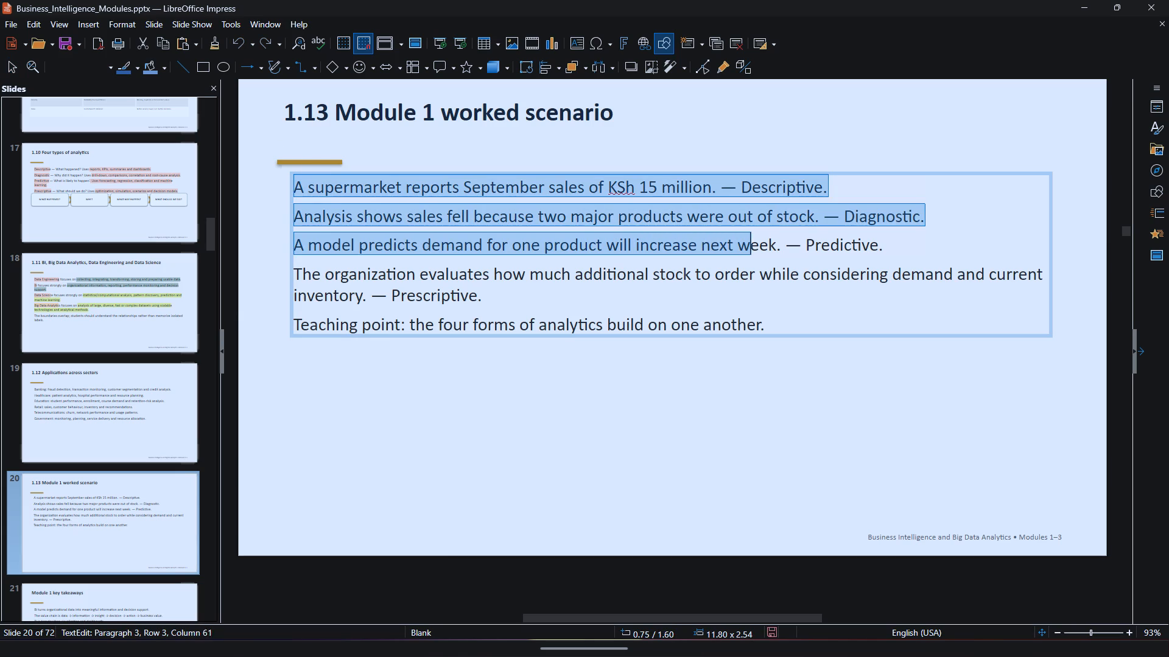
pyautogui.moveTo(760, 233); pyautogui.dragTo(912, 234)
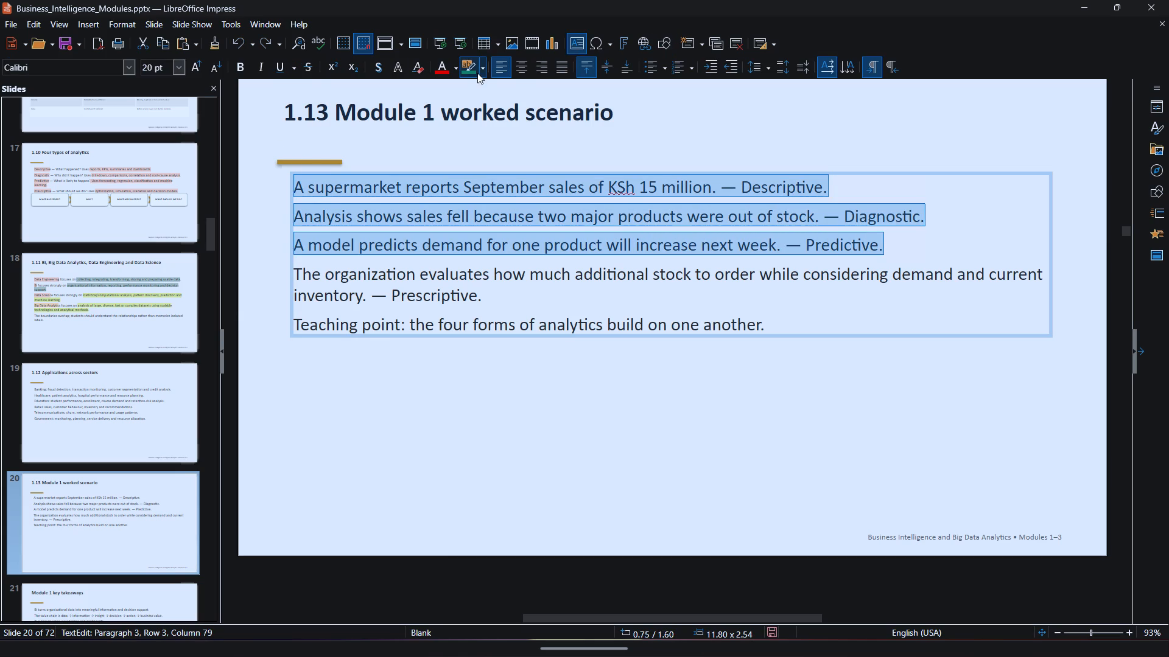
pyautogui.click(480, 65)
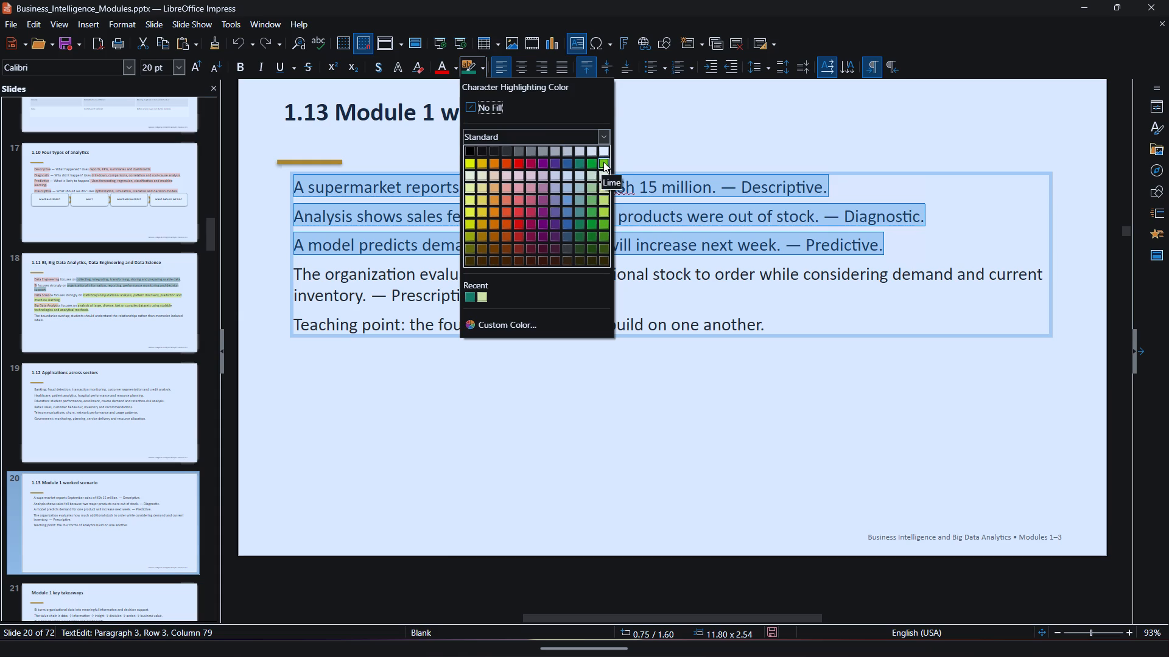
pyautogui.click(603, 162)
pyautogui.click(880, 236)
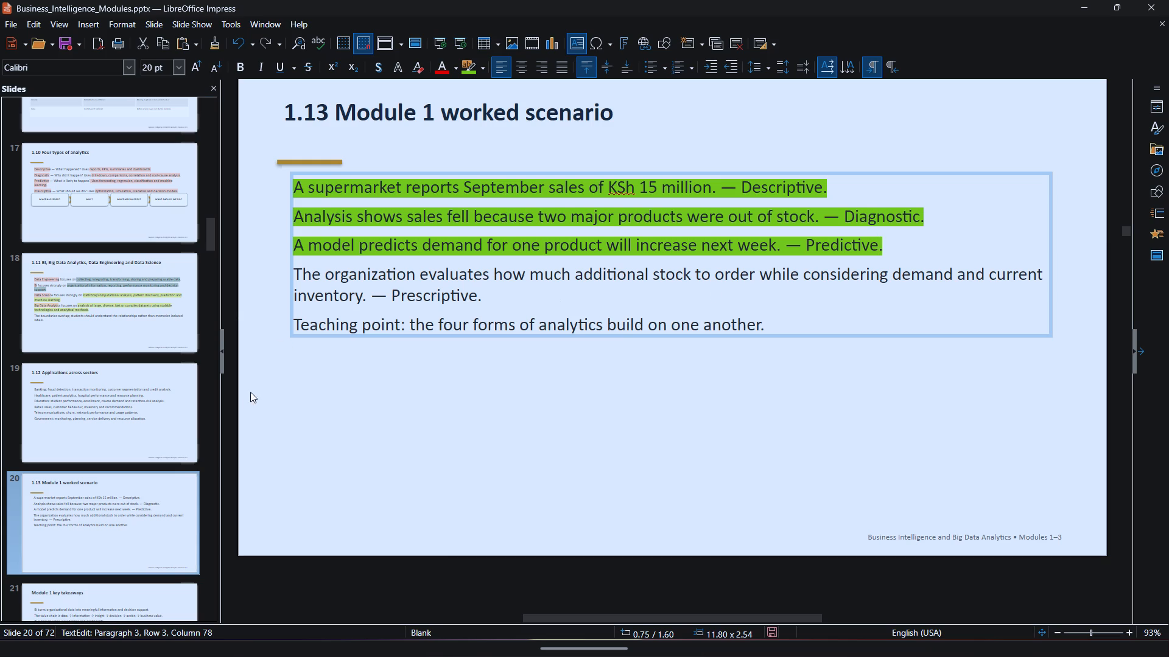
pyautogui.scroll(-1, 86, 434)
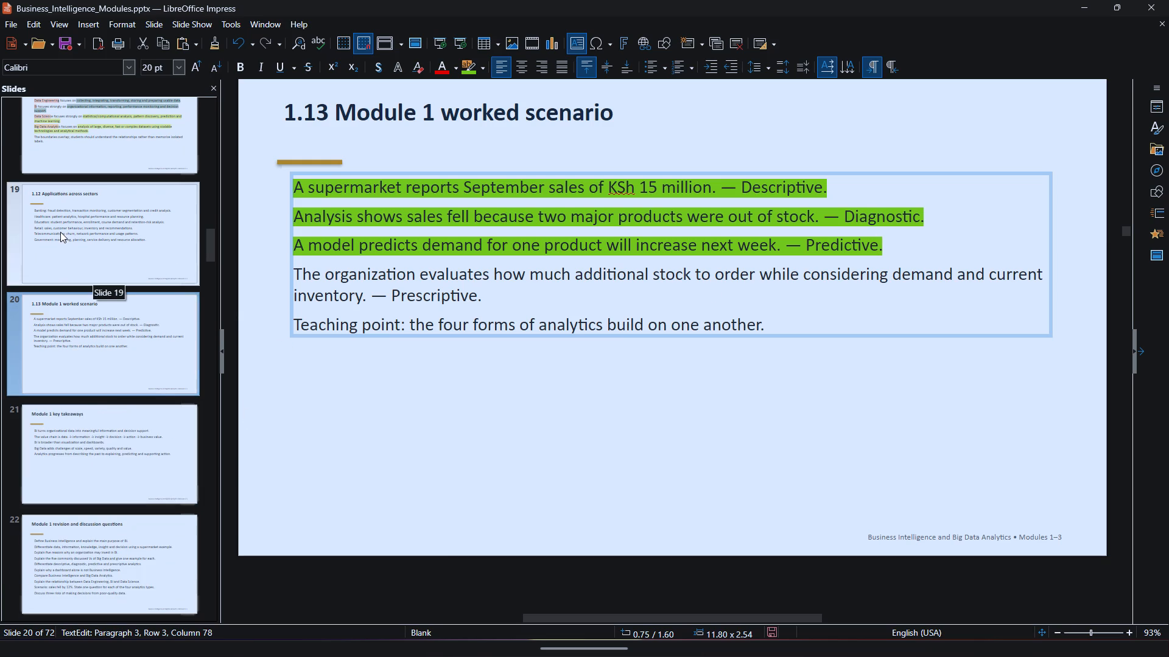
pyautogui.click(90, 319)
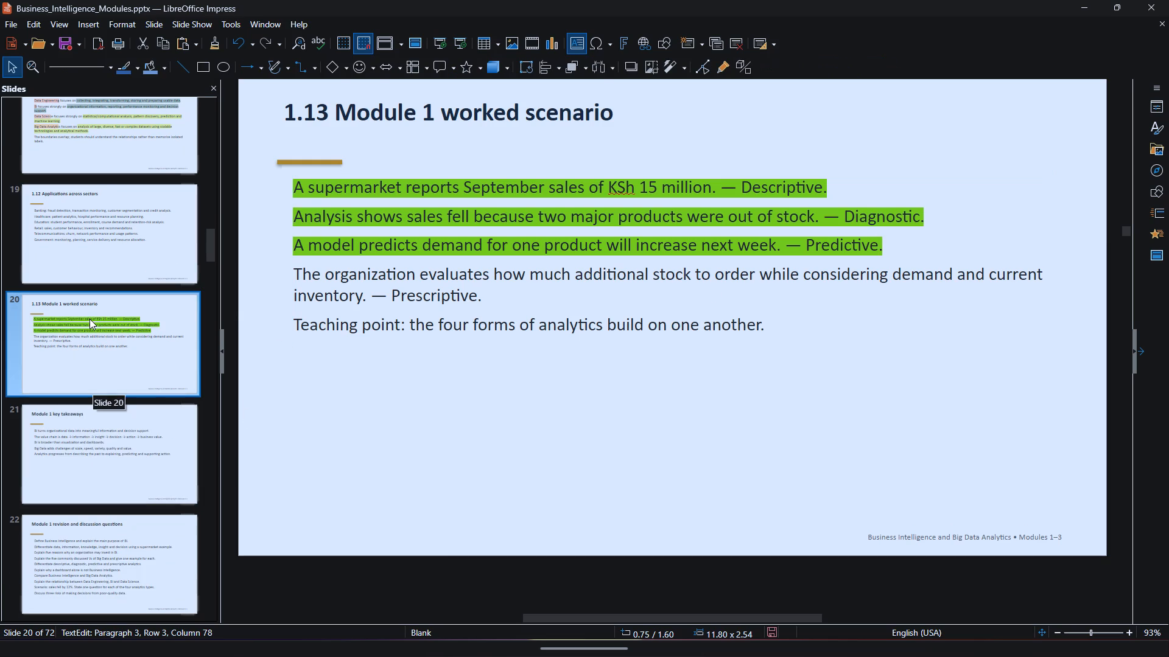
# Go to slide 21, "Module 1 key takeaways", and read through its takeaway lines, selecting the text from "BI turns" to "supporting action.".
pyautogui.click(106, 429)
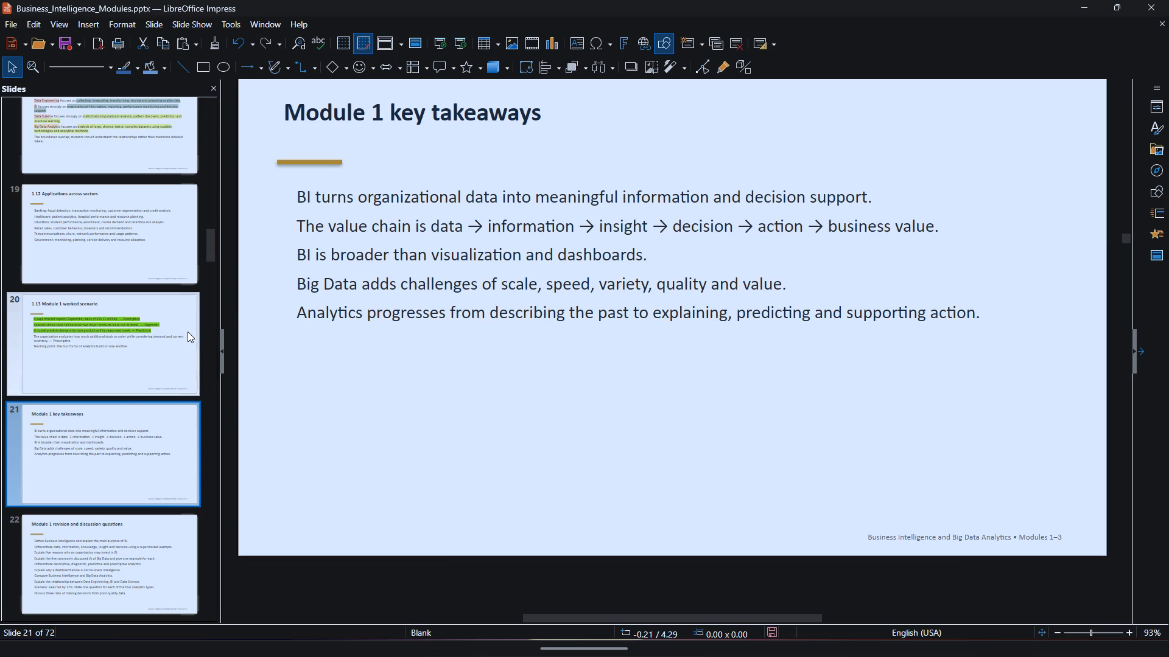
pyautogui.scroll(-1, 188, 329)
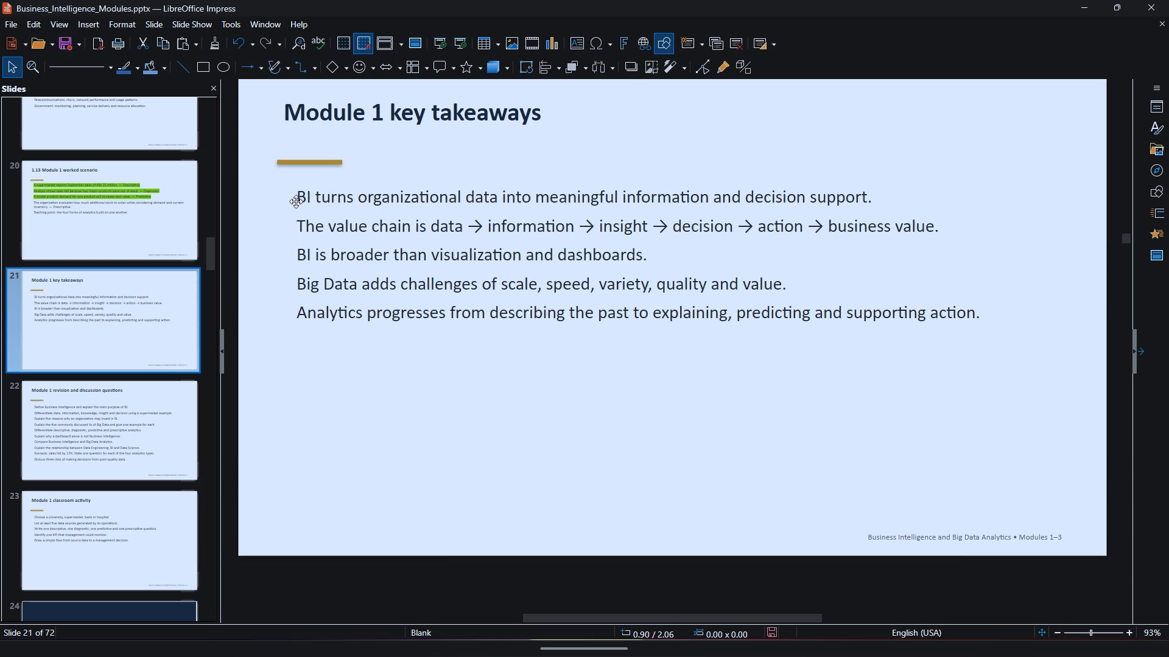
pyautogui.moveTo(294, 193); pyautogui.dragTo(439, 195)
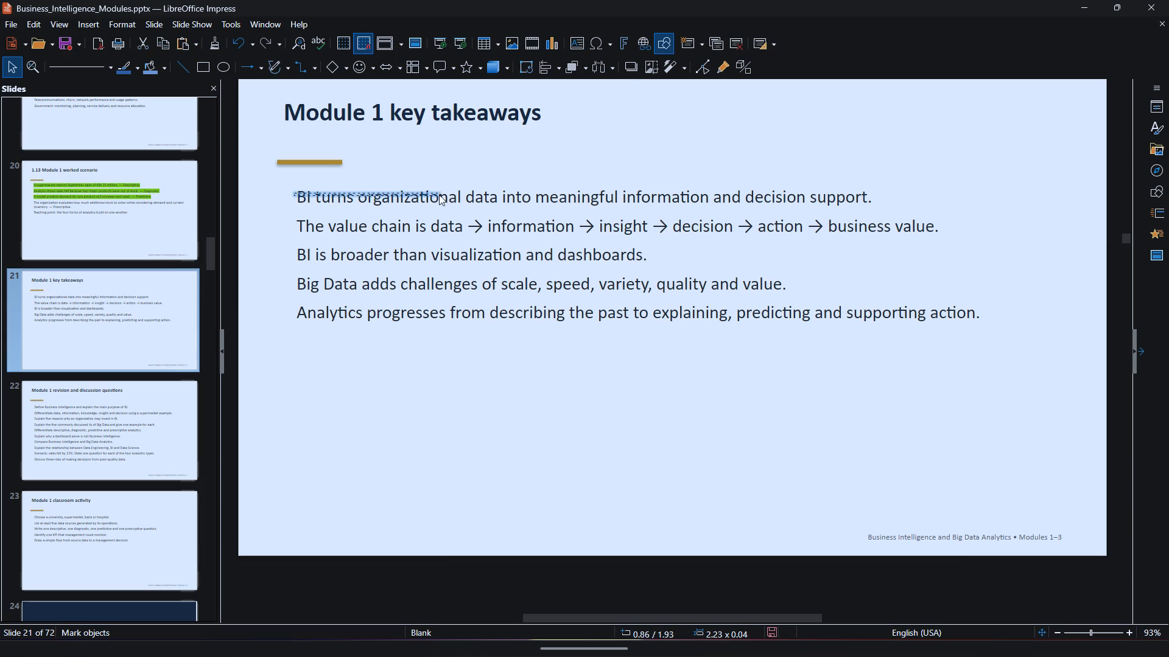
pyautogui.moveTo(439, 195); pyautogui.dragTo(318, 173)
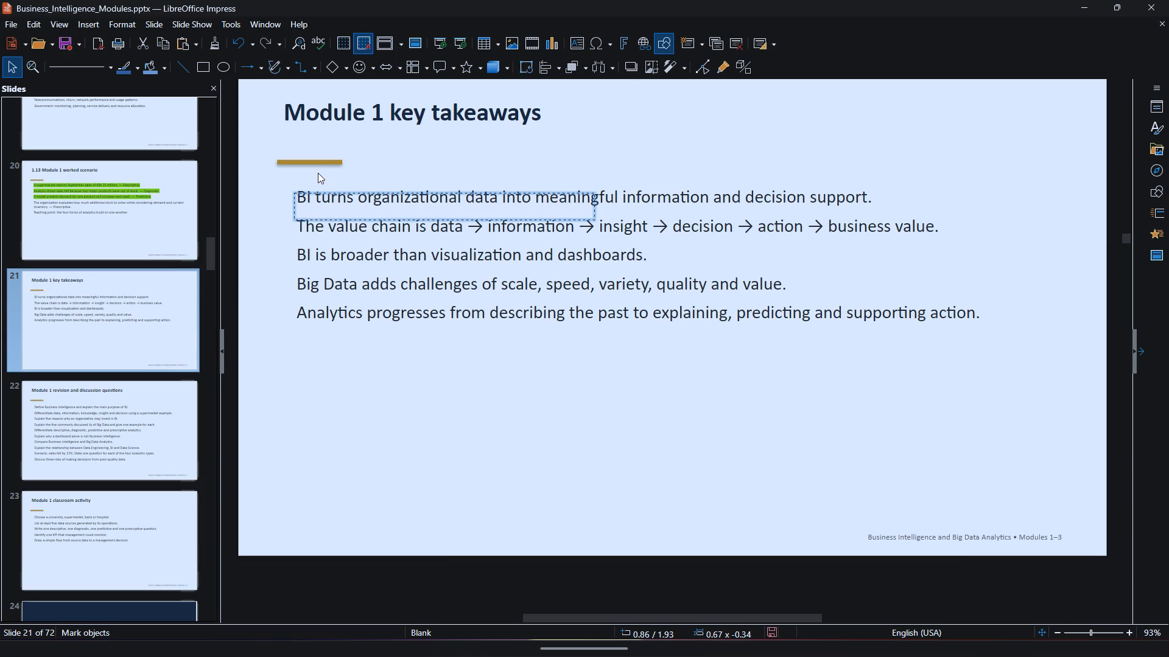
pyautogui.moveTo(318, 173); pyautogui.dragTo(304, 169)
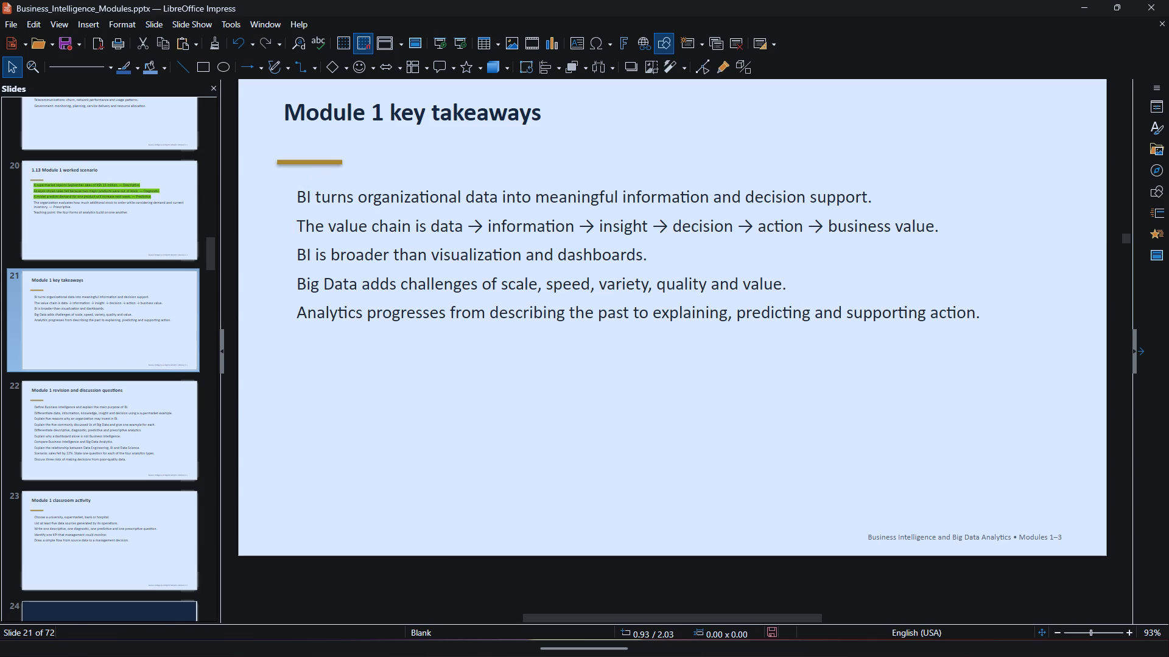
pyautogui.moveTo(298, 200); pyautogui.dragTo(641, 223)
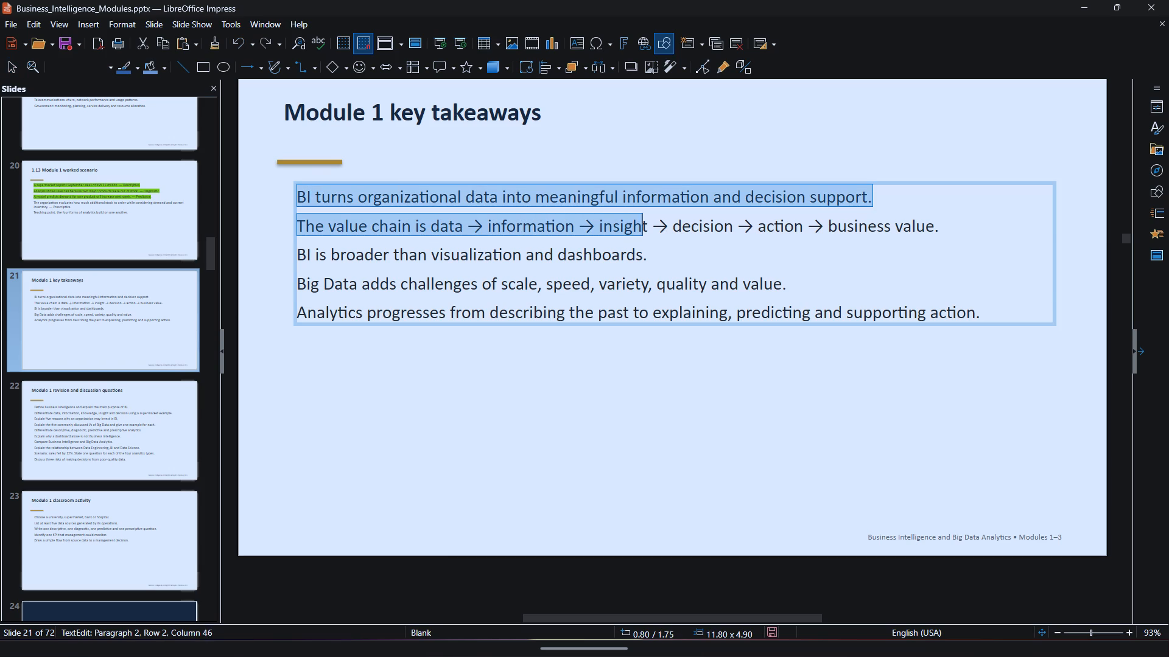
pyautogui.moveTo(641, 223); pyautogui.dragTo(888, 223)
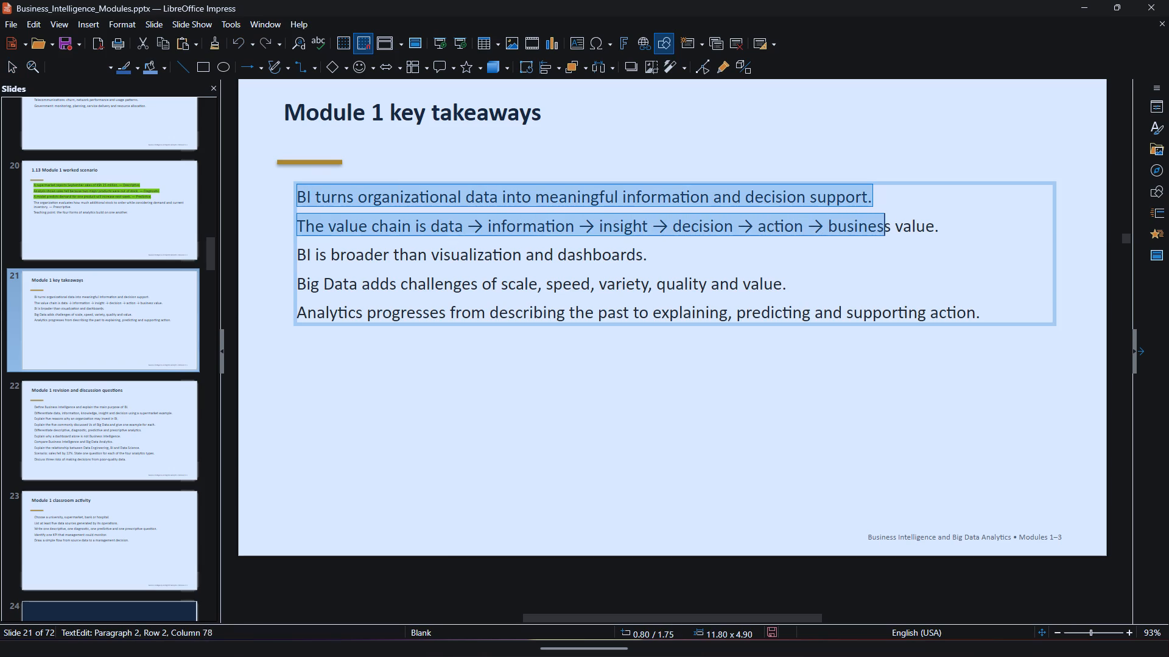
pyautogui.moveTo(888, 223); pyautogui.dragTo(1137, 223)
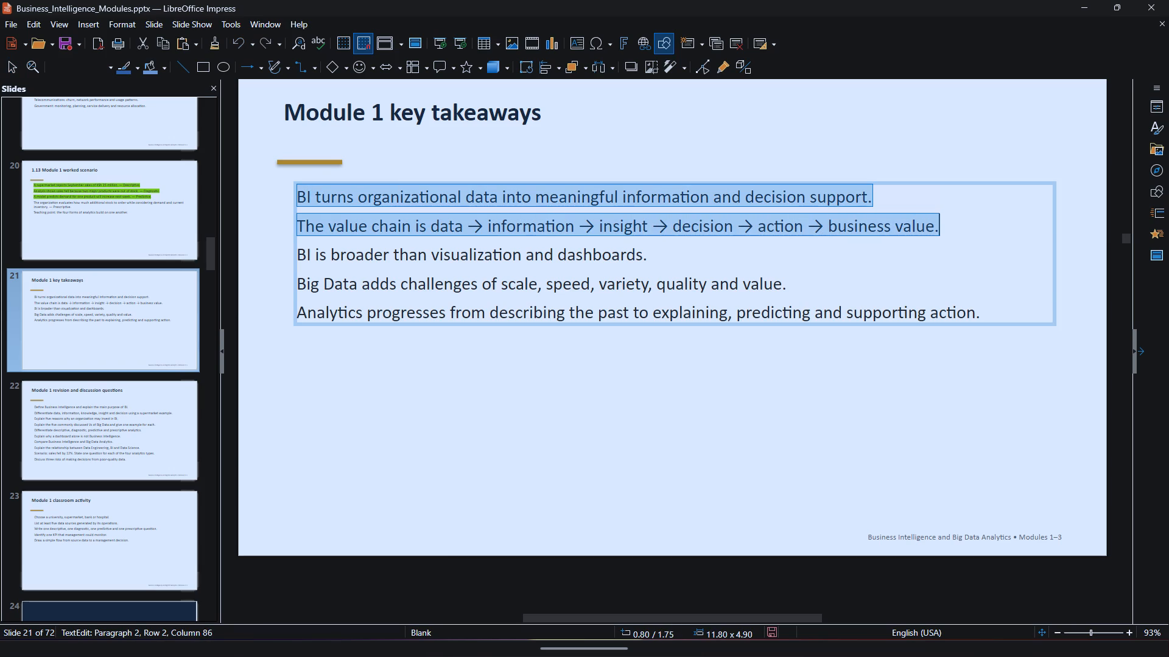
pyautogui.moveTo(1137, 223); pyautogui.dragTo(1168, 223)
pyautogui.moveTo(1168, 223); pyautogui.dragTo(1168, 241)
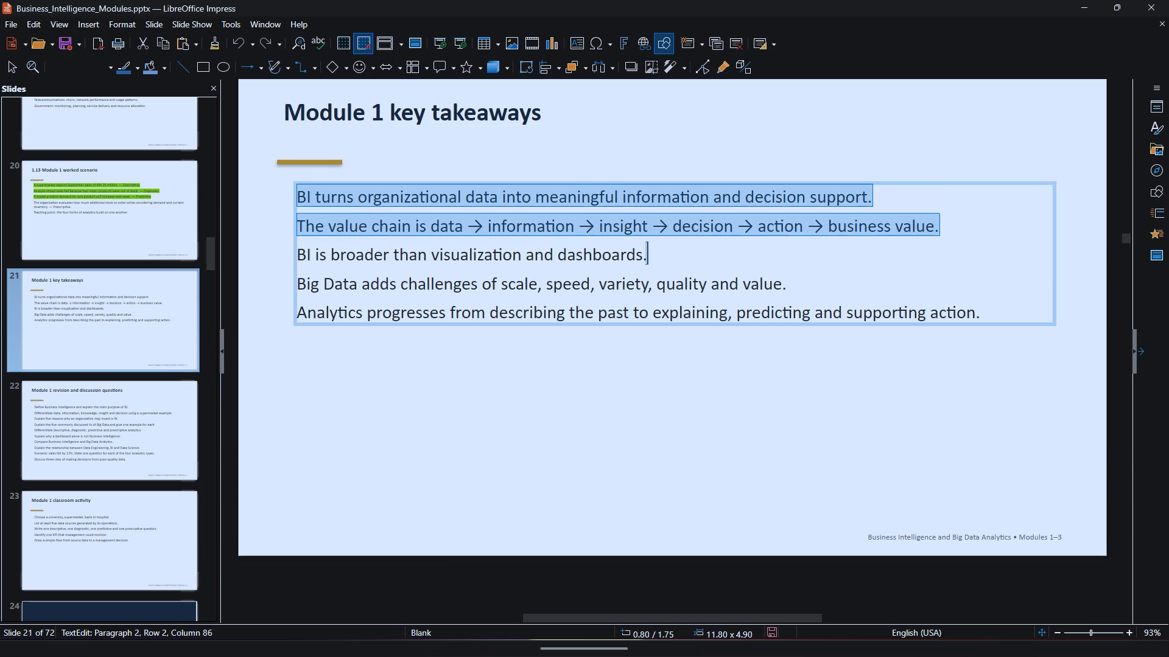
pyautogui.moveTo(1168, 241); pyautogui.dragTo(1168, 272)
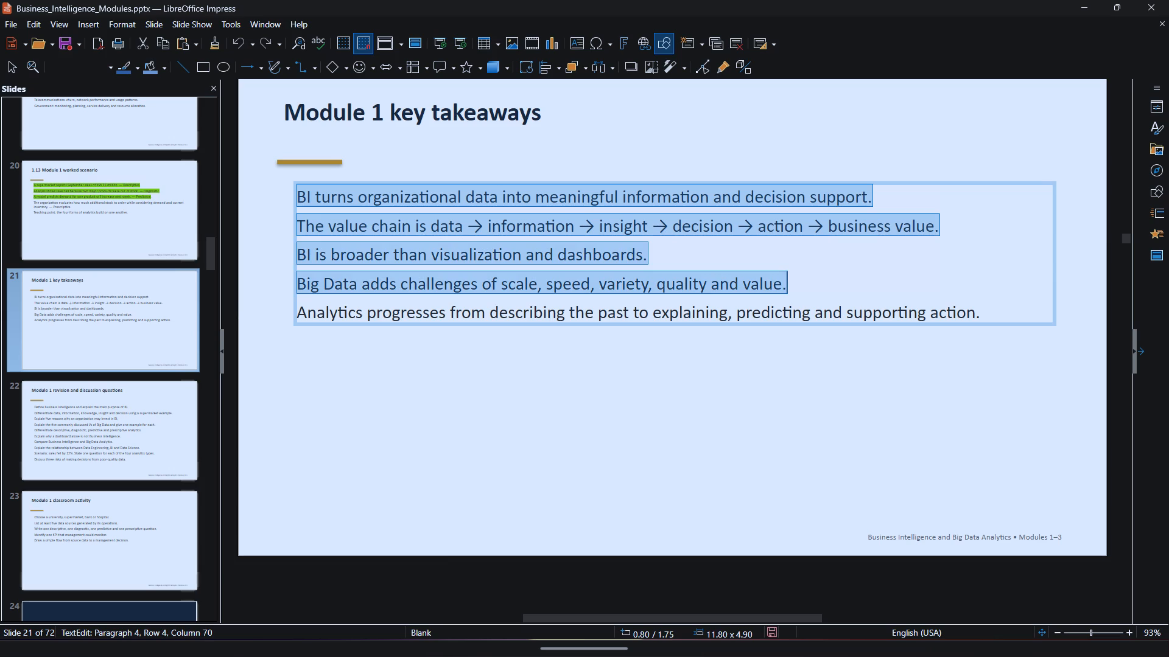
pyautogui.moveTo(1168, 272); pyautogui.dragTo(1160, 294)
pyautogui.moveTo(1160, 294); pyautogui.dragTo(1157, 294)
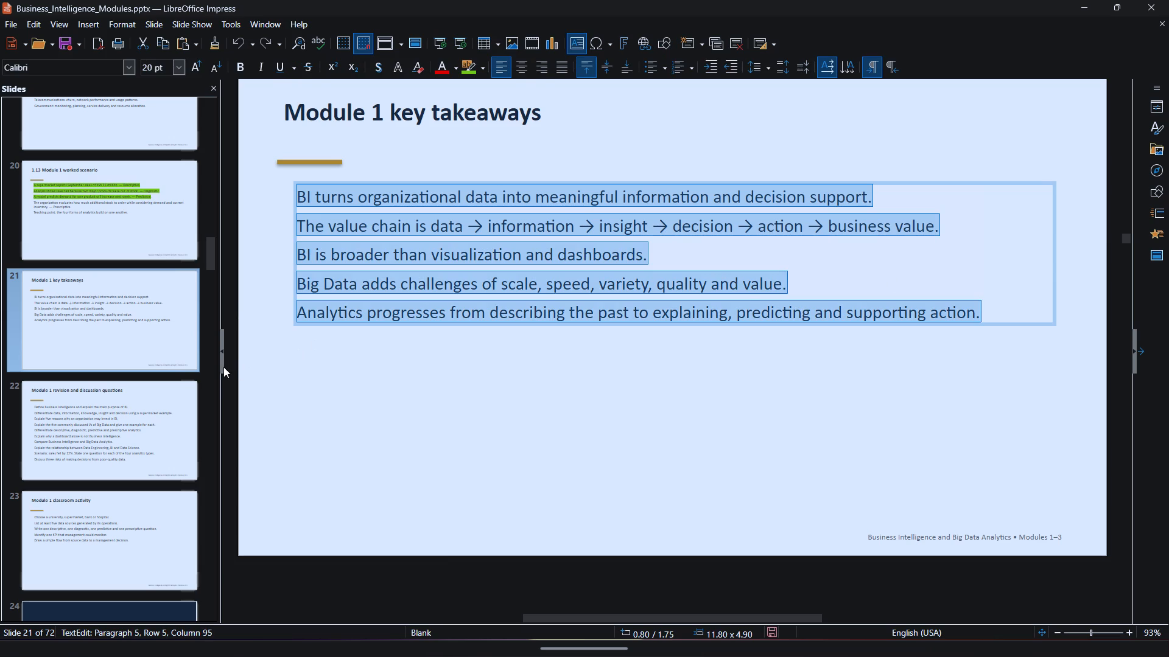
# Go to slide 22, "Module 1 revision and discussion questions", and look ahead to the following slides.
pyautogui.click(126, 417)
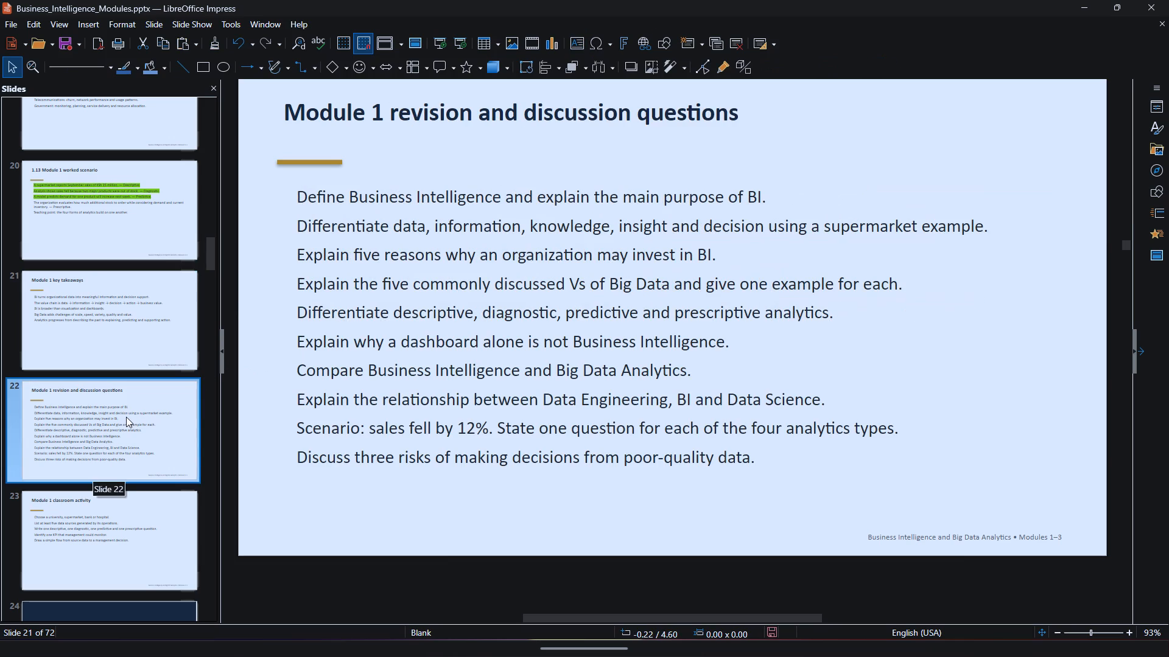
pyautogui.scroll(-1, 126, 417)
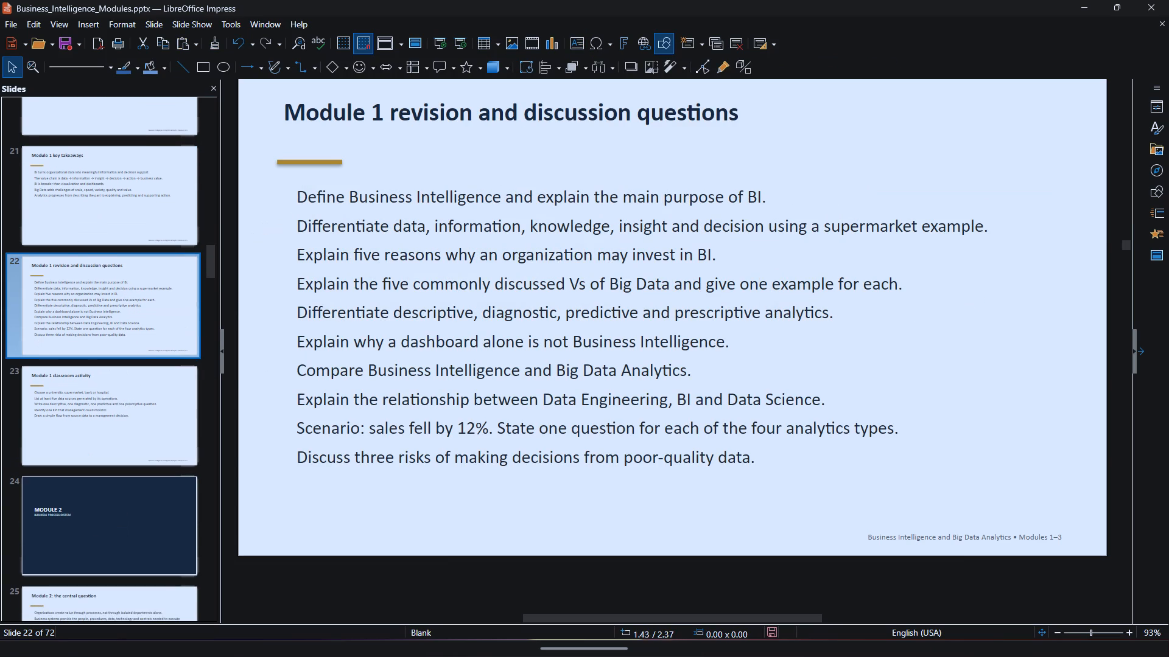
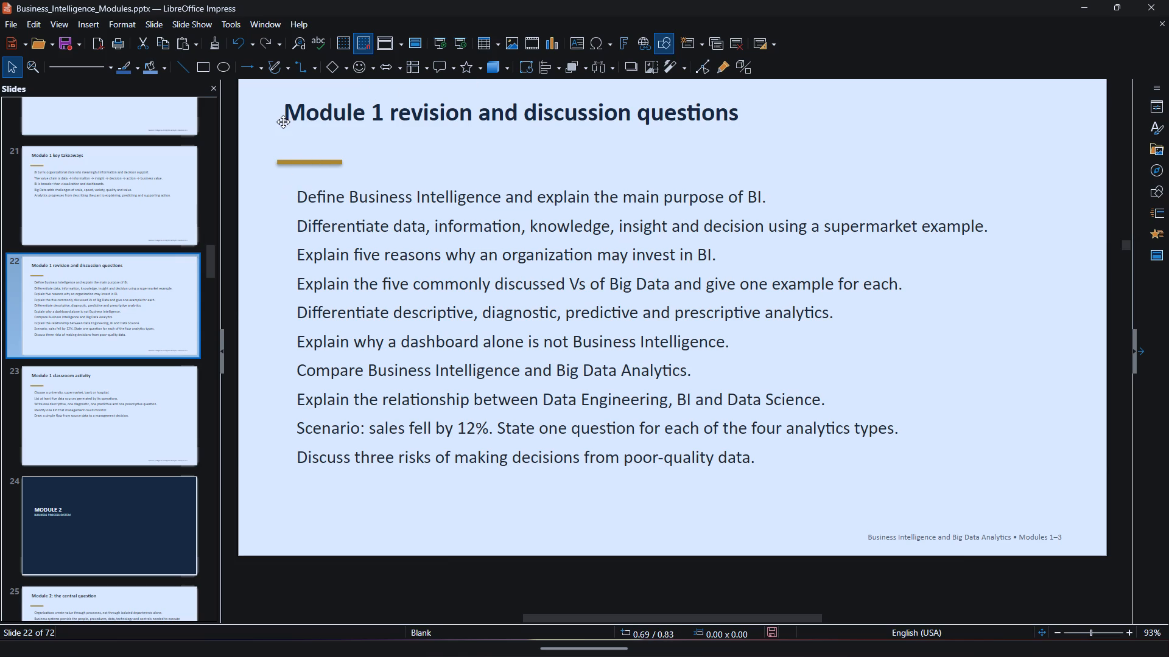
# Select the title text "Module 1 revision and discussion questions" on slide 22 and look over the question list below it.
pyautogui.moveTo(286, 114); pyautogui.dragTo(728, 105)
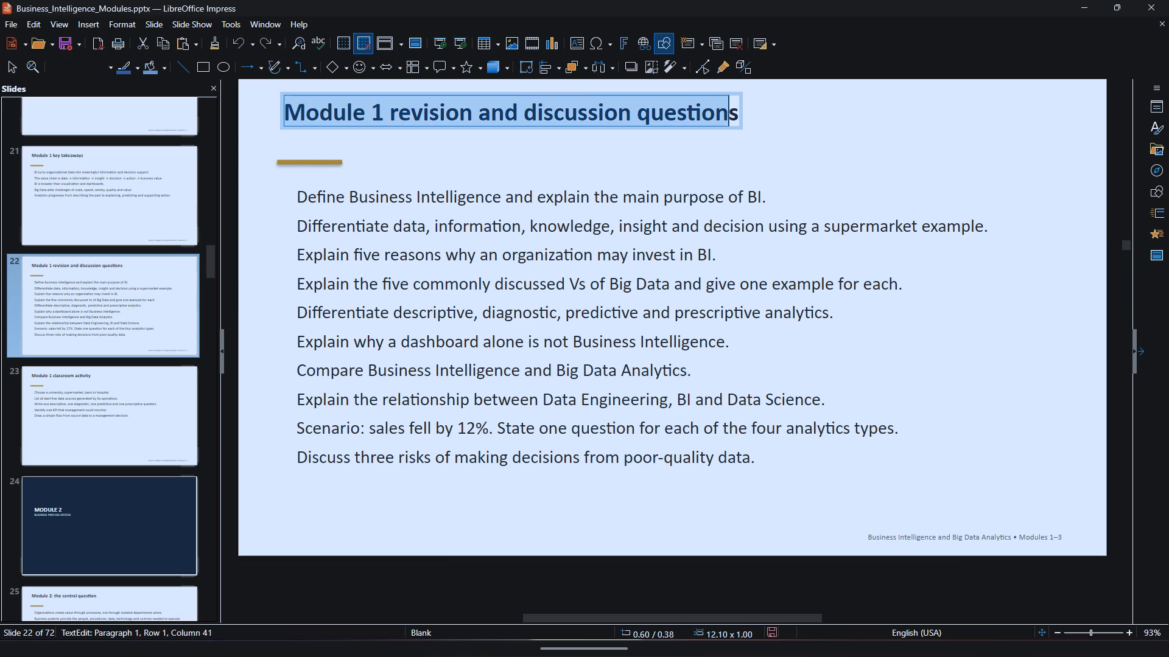
pyautogui.moveTo(728, 105); pyautogui.dragTo(743, 112)
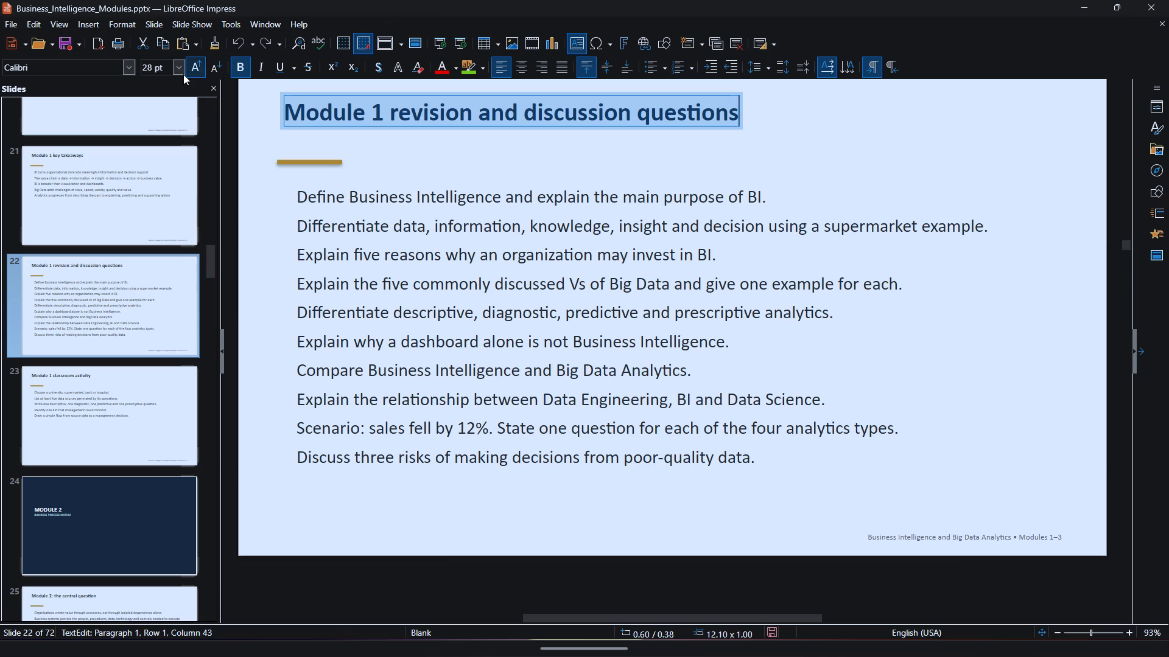
pyautogui.click(478, 403)
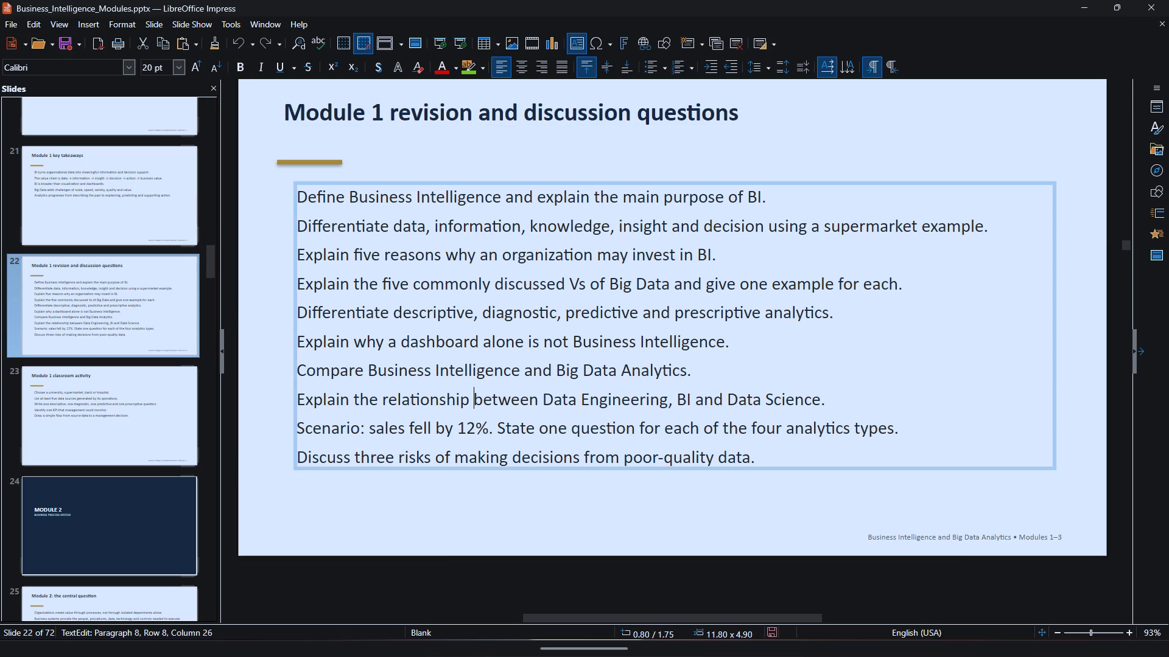
# Go to slide 25, "Module 2: the central question".
pyautogui.scroll(-1, 69, 464)
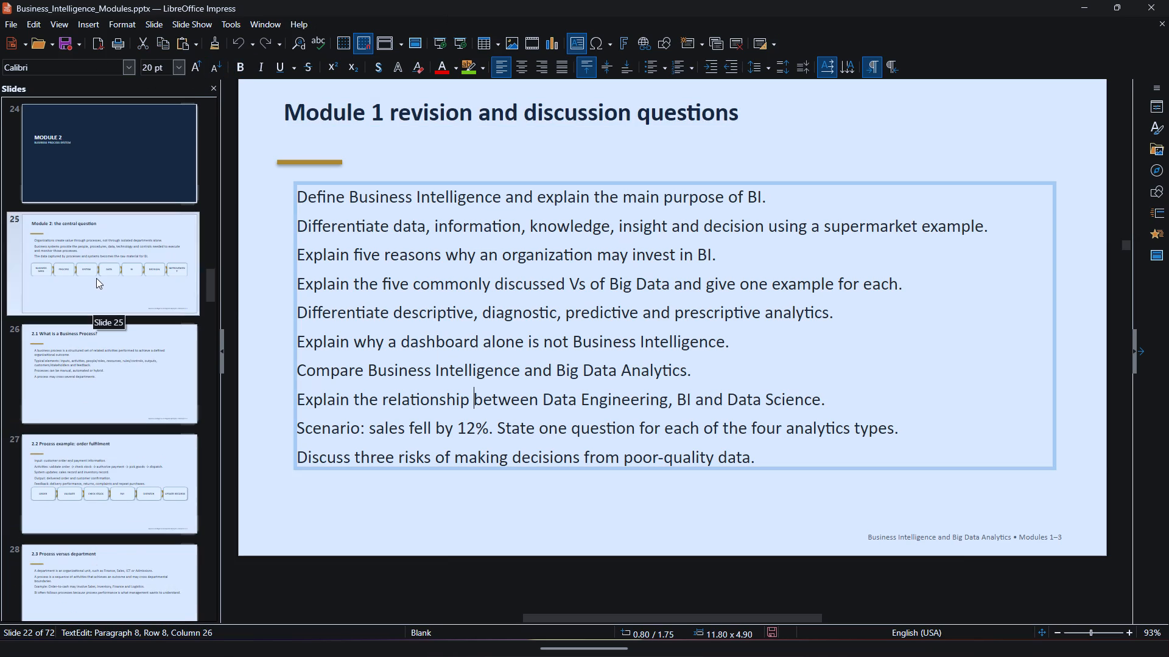
pyautogui.click(96, 278)
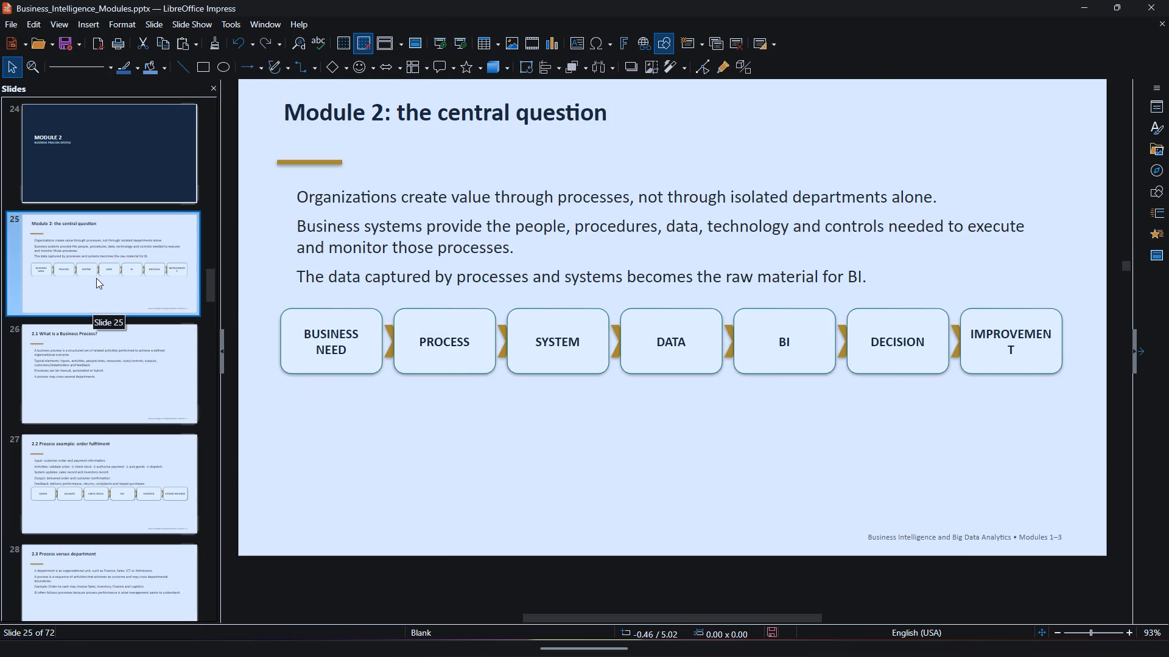